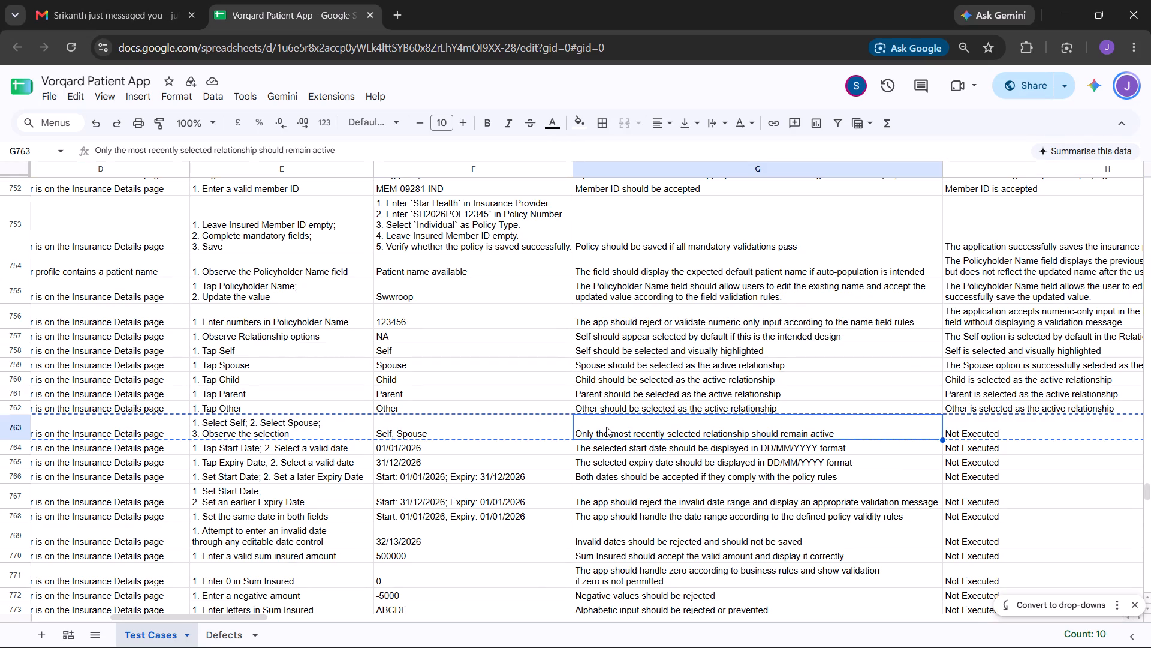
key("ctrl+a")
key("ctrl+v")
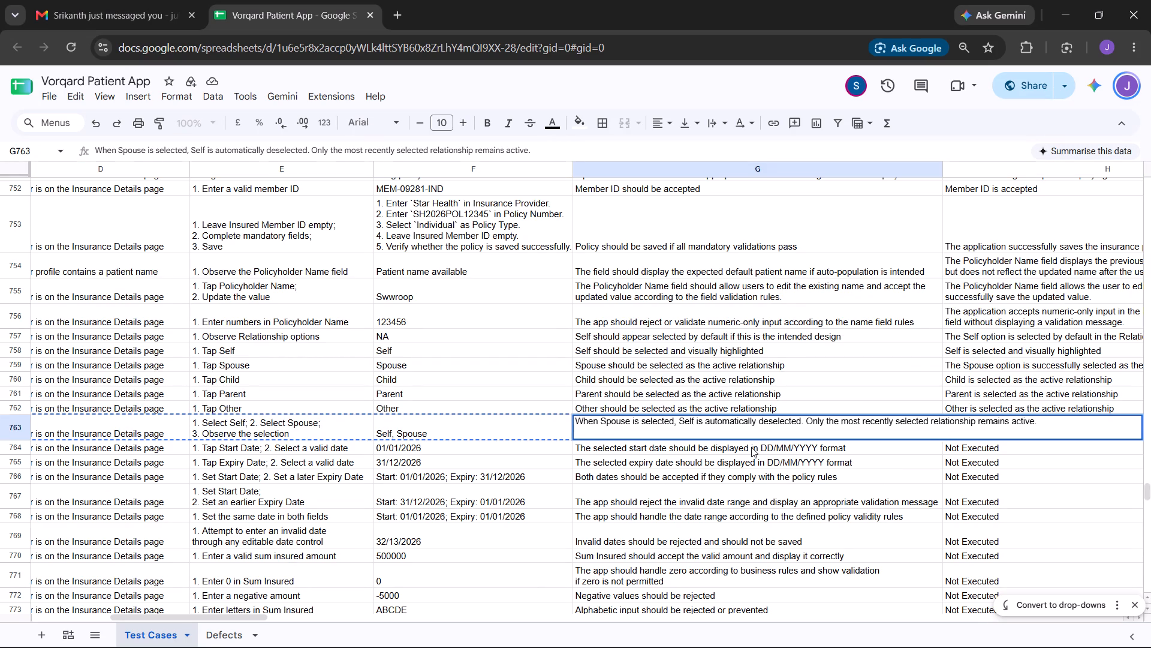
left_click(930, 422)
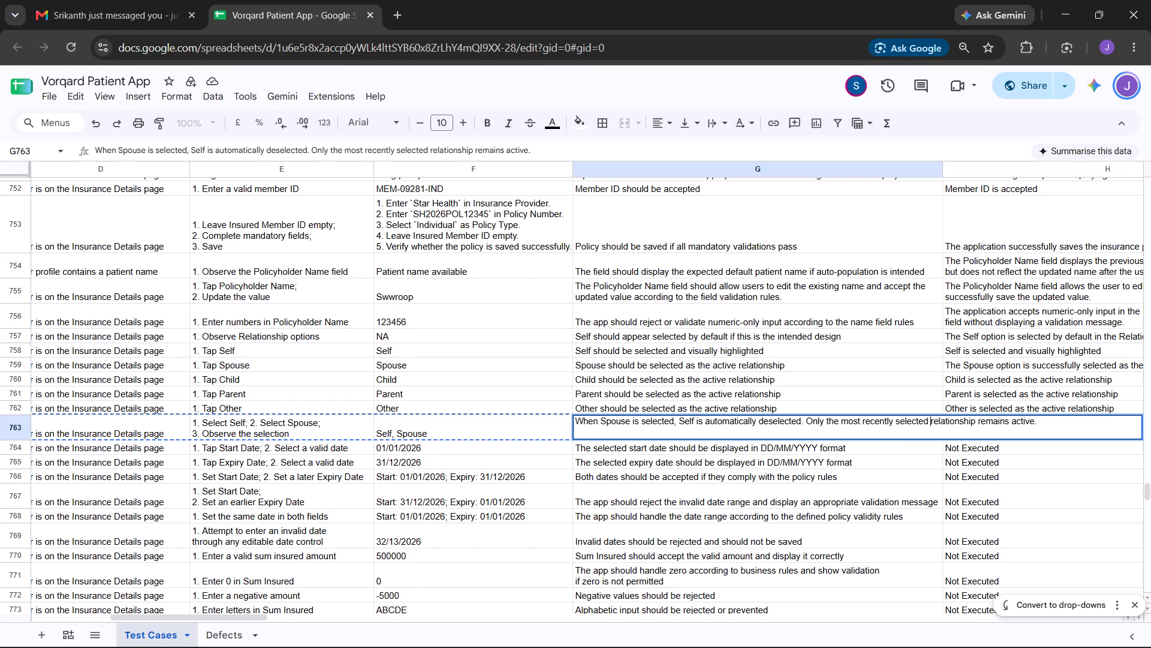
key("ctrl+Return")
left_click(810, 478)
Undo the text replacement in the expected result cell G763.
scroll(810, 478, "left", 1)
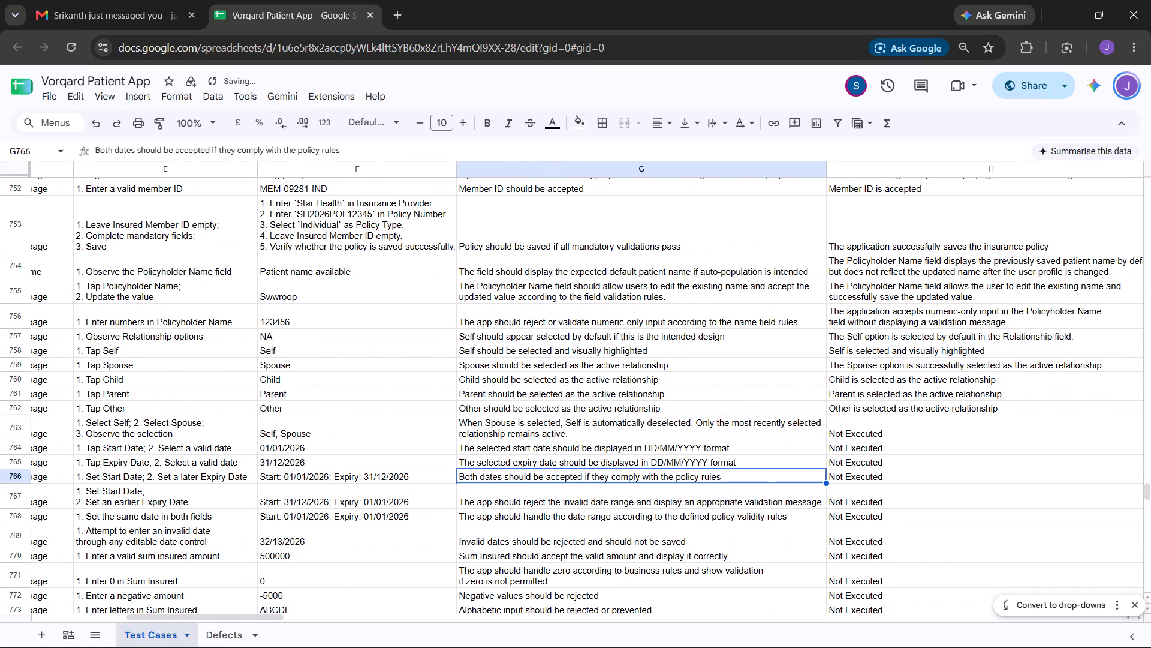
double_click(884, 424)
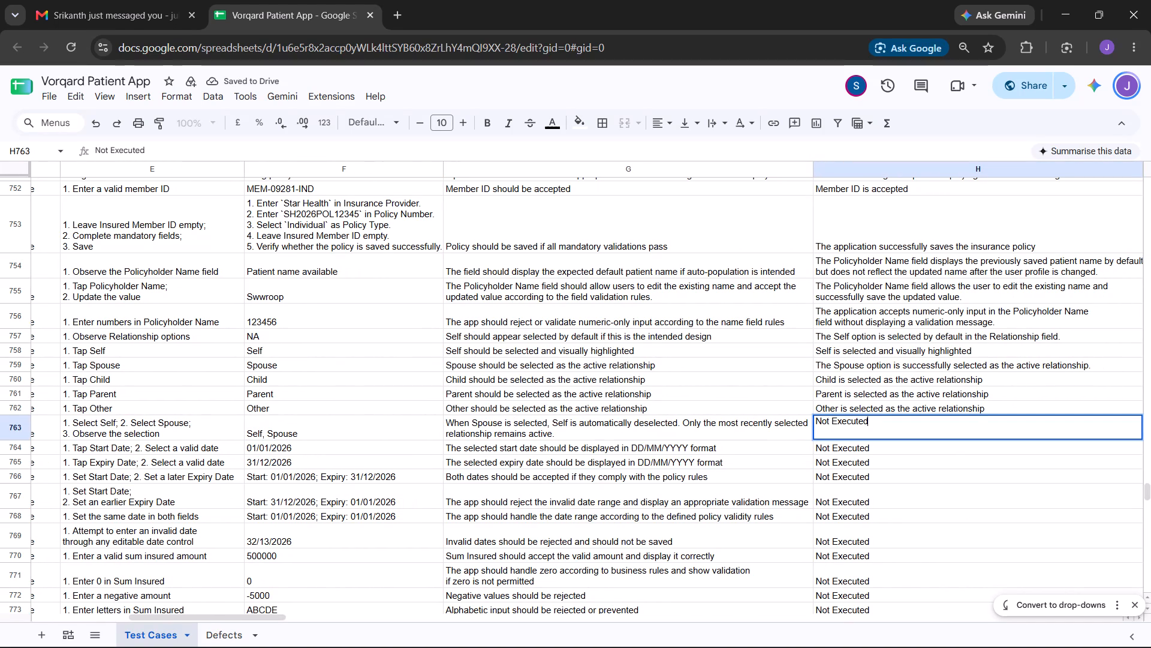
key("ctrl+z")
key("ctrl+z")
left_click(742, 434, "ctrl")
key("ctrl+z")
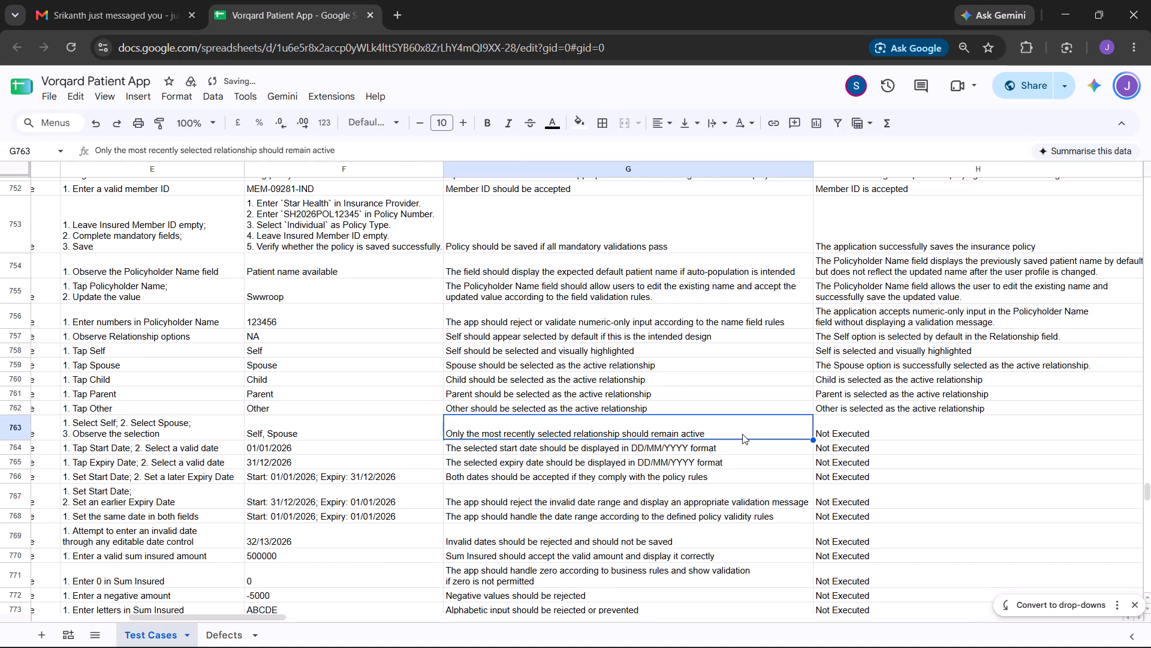
Replace the actual result in H763 with the copied text, adding a line break after "Only the most recently".
double_click(840, 434)
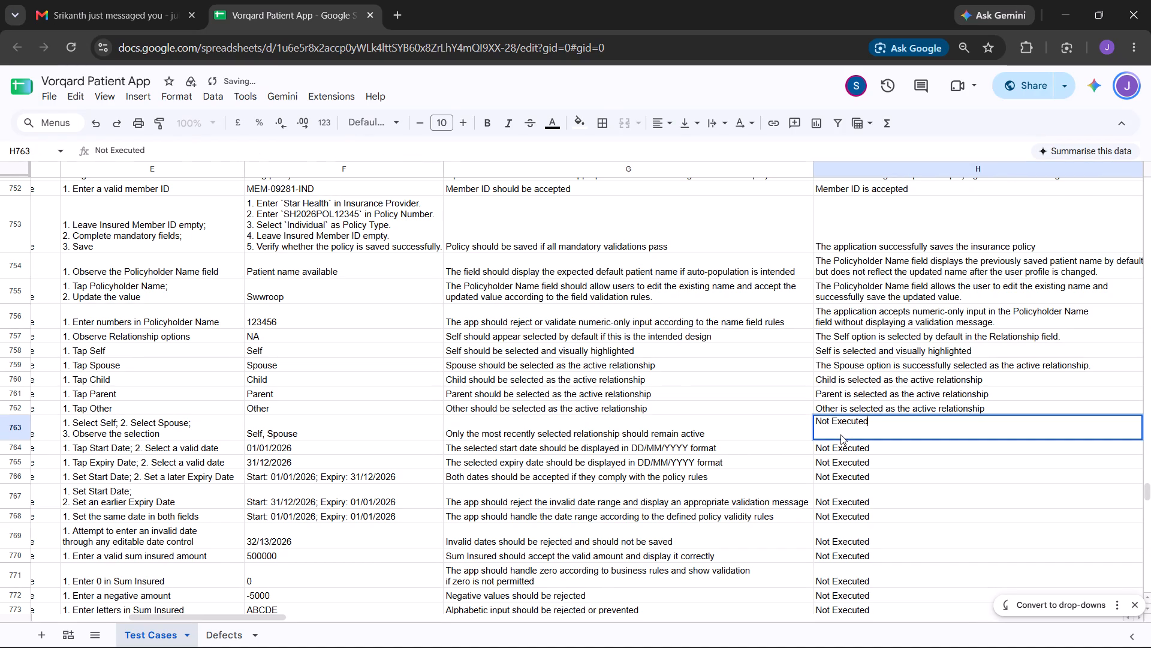
key("ctrl+a")
key("ctrl+v")
scroll(840, 434, "left", 1)
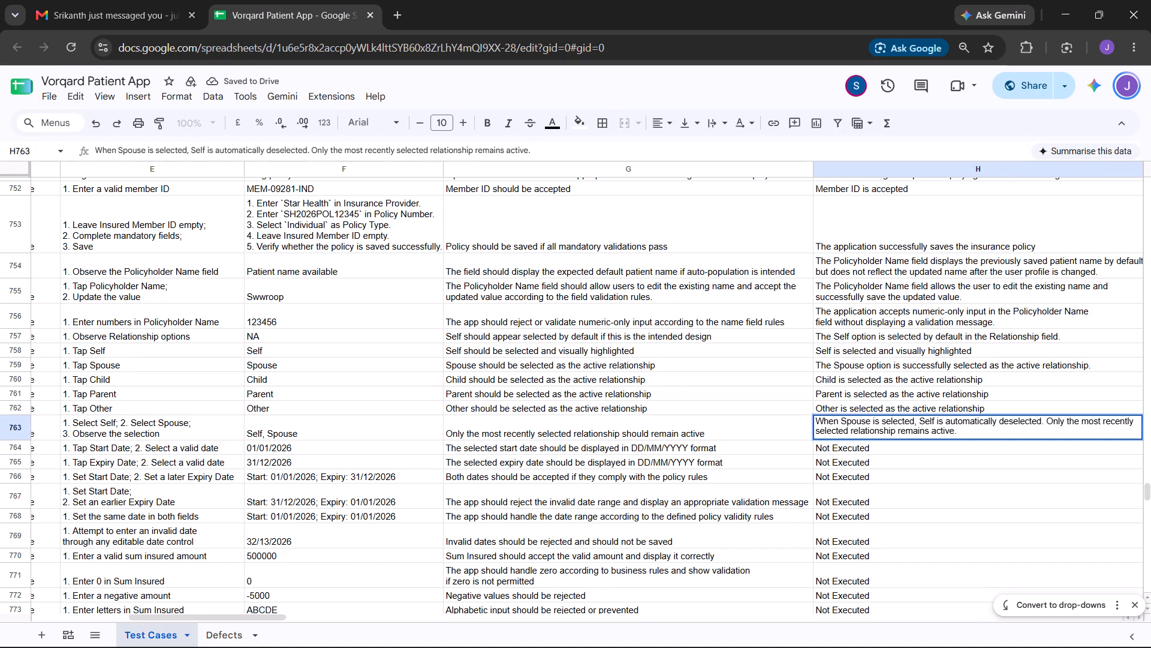
left_click(1137, 419)
key("ctrl+Return")
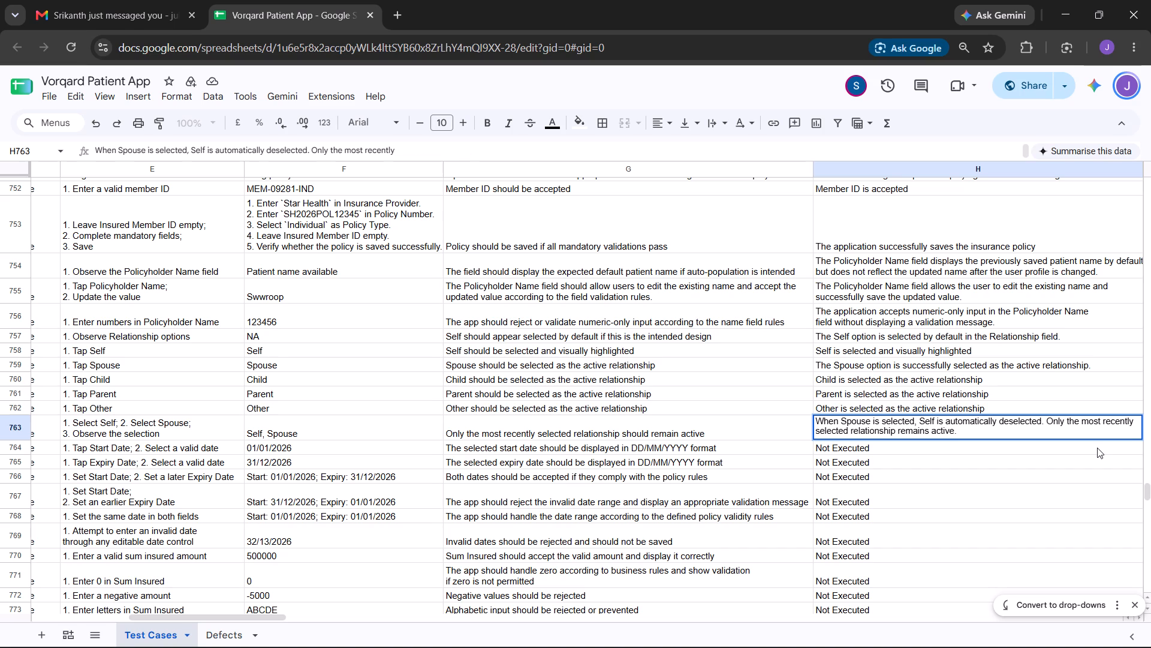
left_click(1097, 448)
Set the execution status in J763 to Pass.
scroll(1097, 448, "left", 2)
double_click(1083, 427)
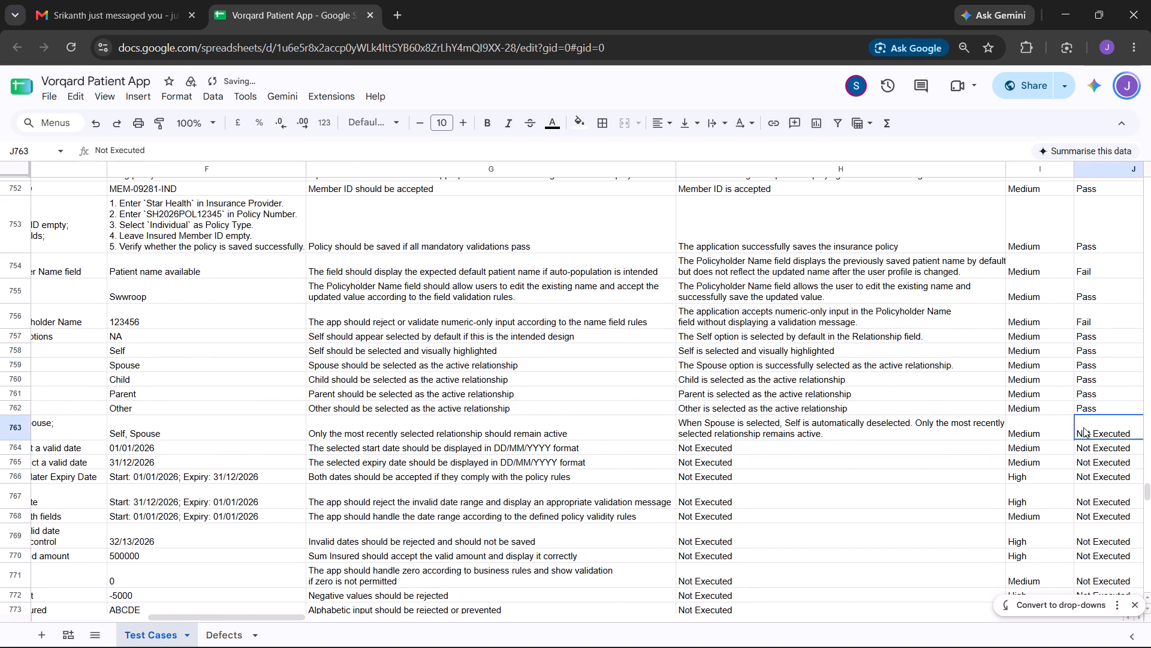
key("ctrl+a")
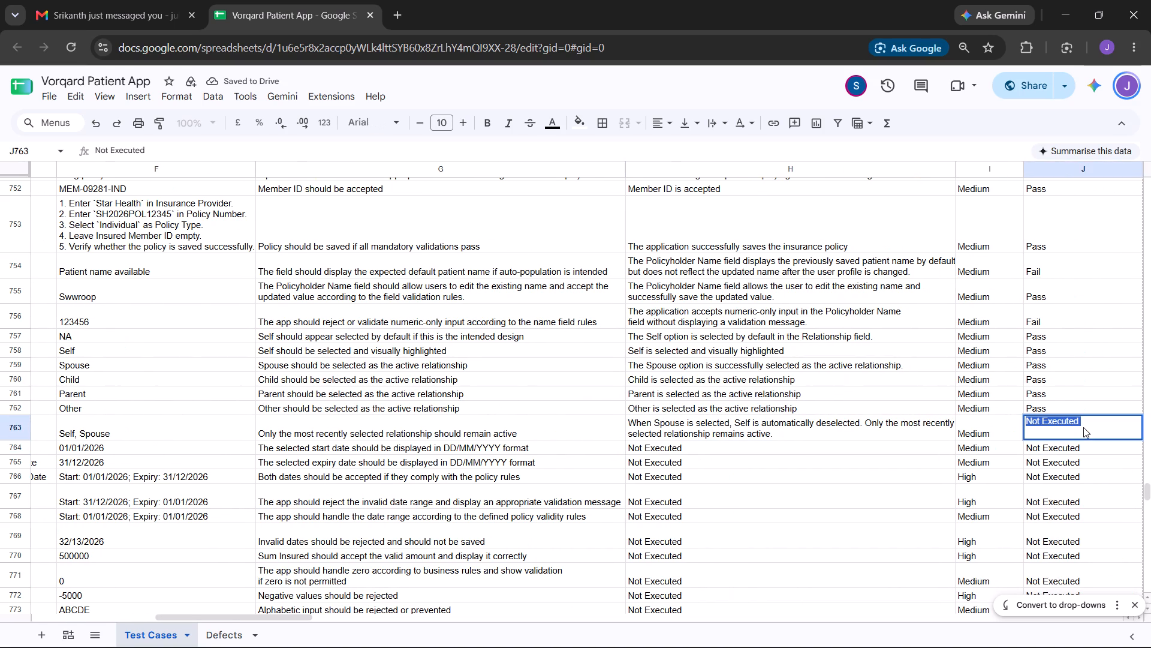
key("BackSpace")
key("p")
key("Return")
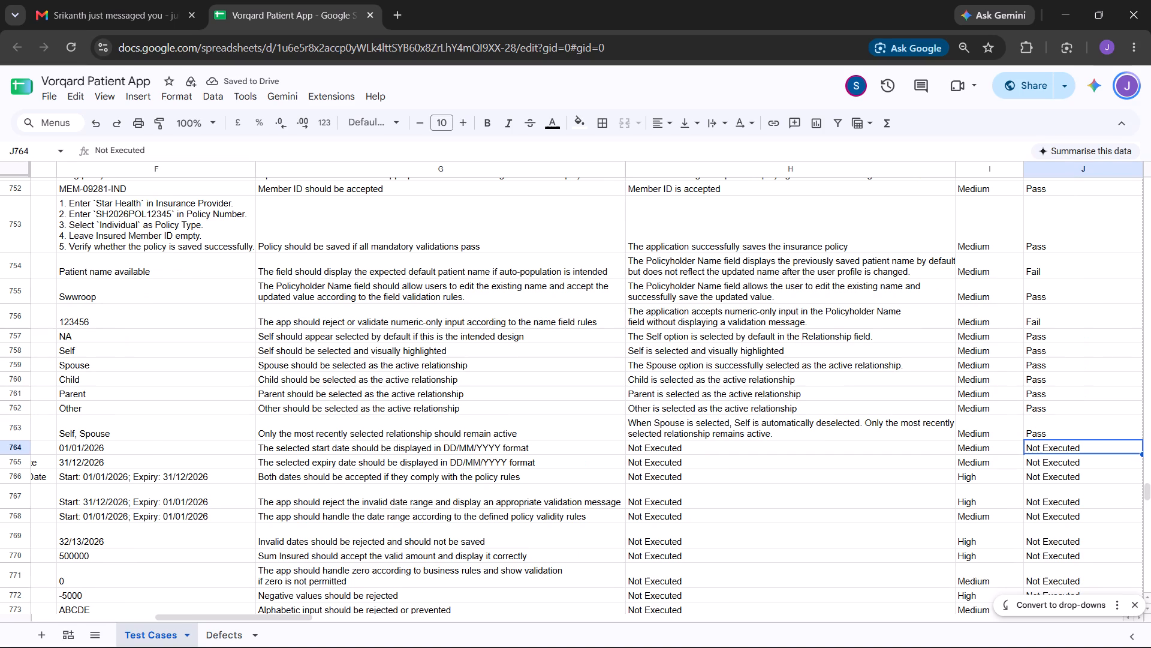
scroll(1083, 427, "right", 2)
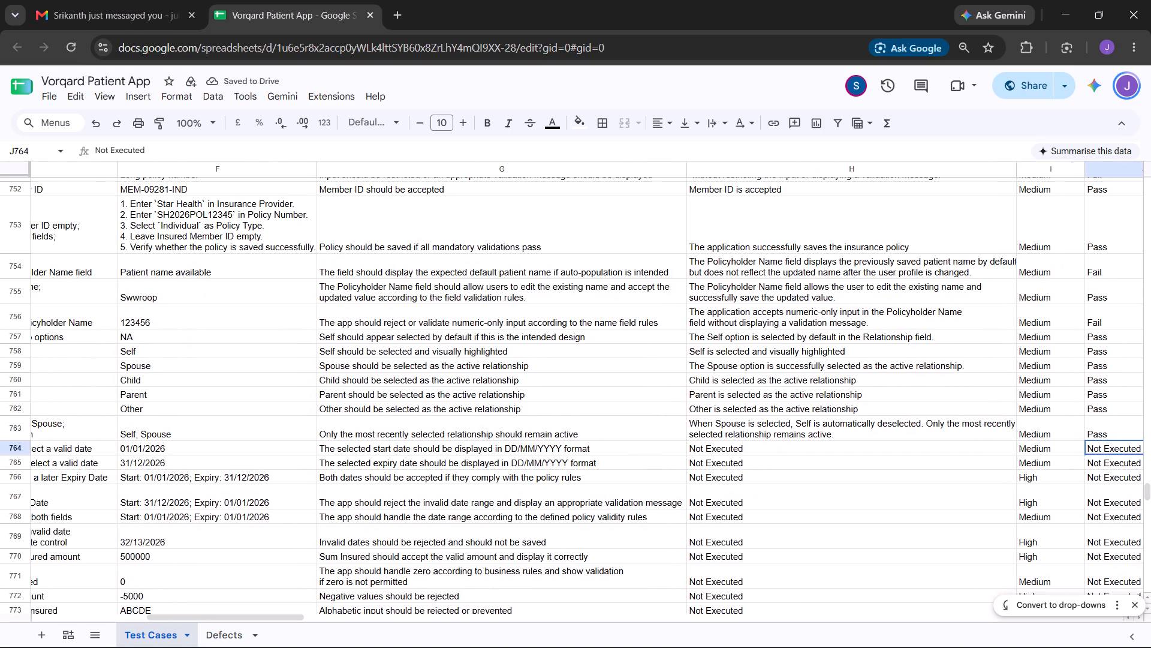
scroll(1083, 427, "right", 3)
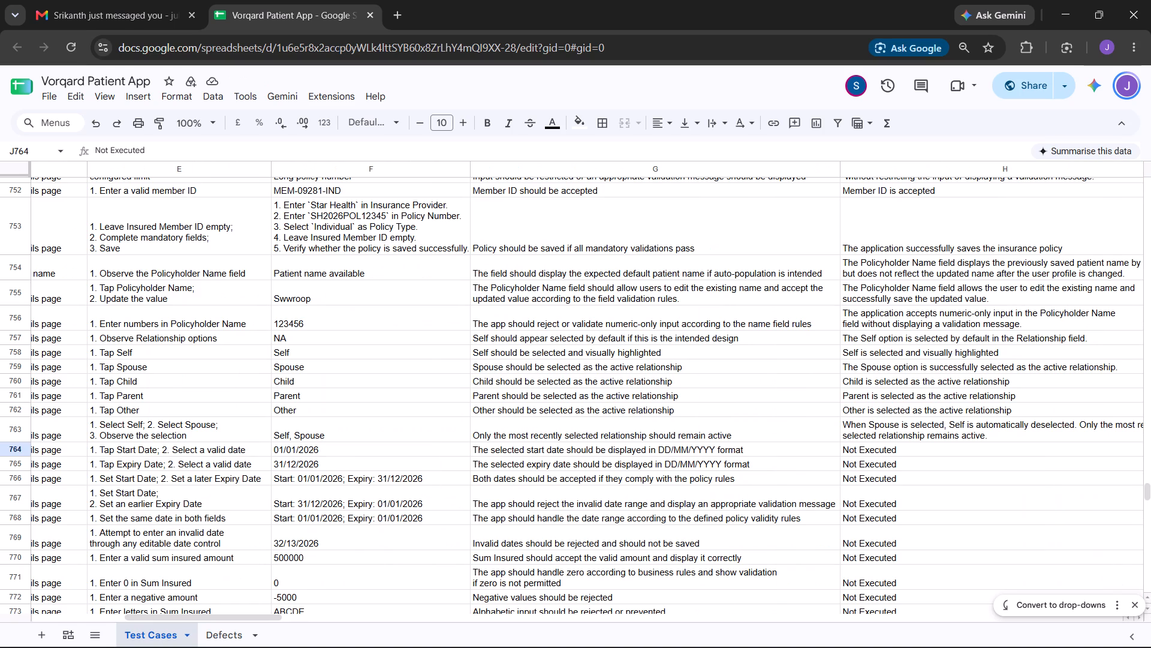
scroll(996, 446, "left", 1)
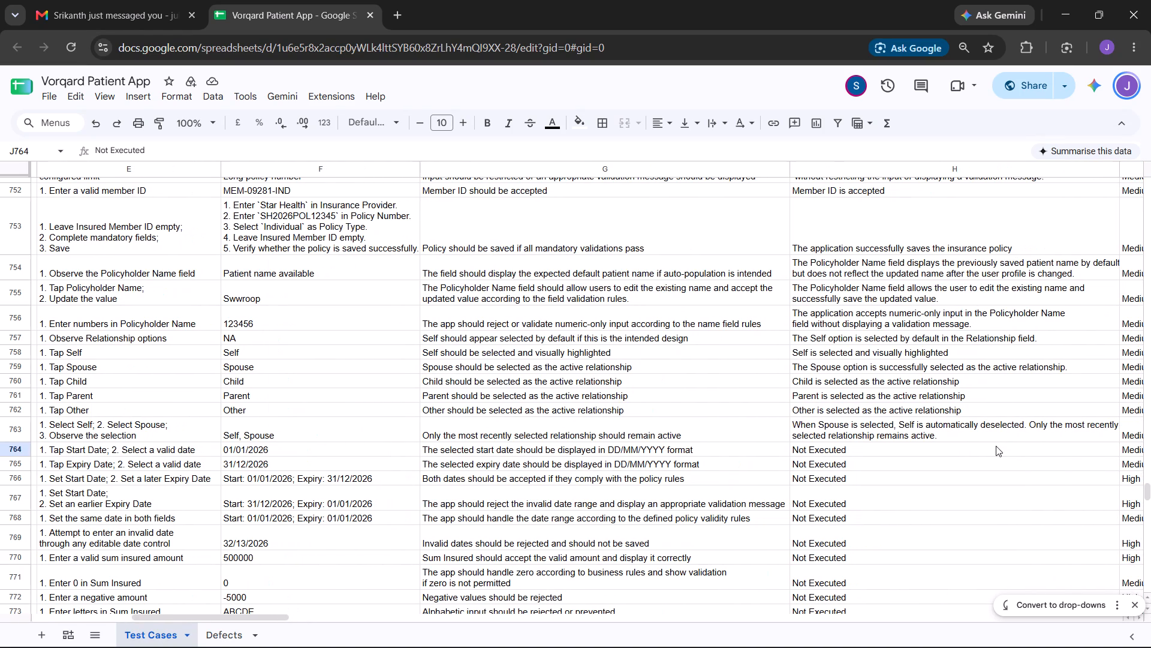
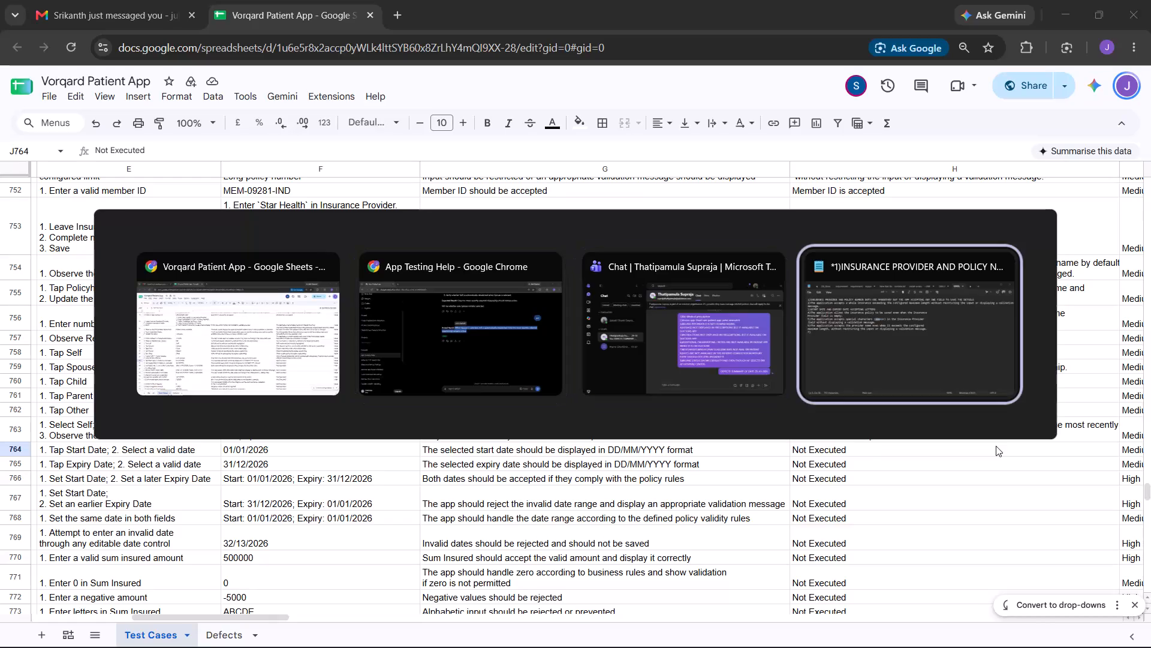
In the Notepad defect notes, complete item 7 with "CALENDER BUTTON IS NOT WORKING IN THE INSURANCE DETAILS(START-EXPIRY DATE)".
left_click(298, 368)
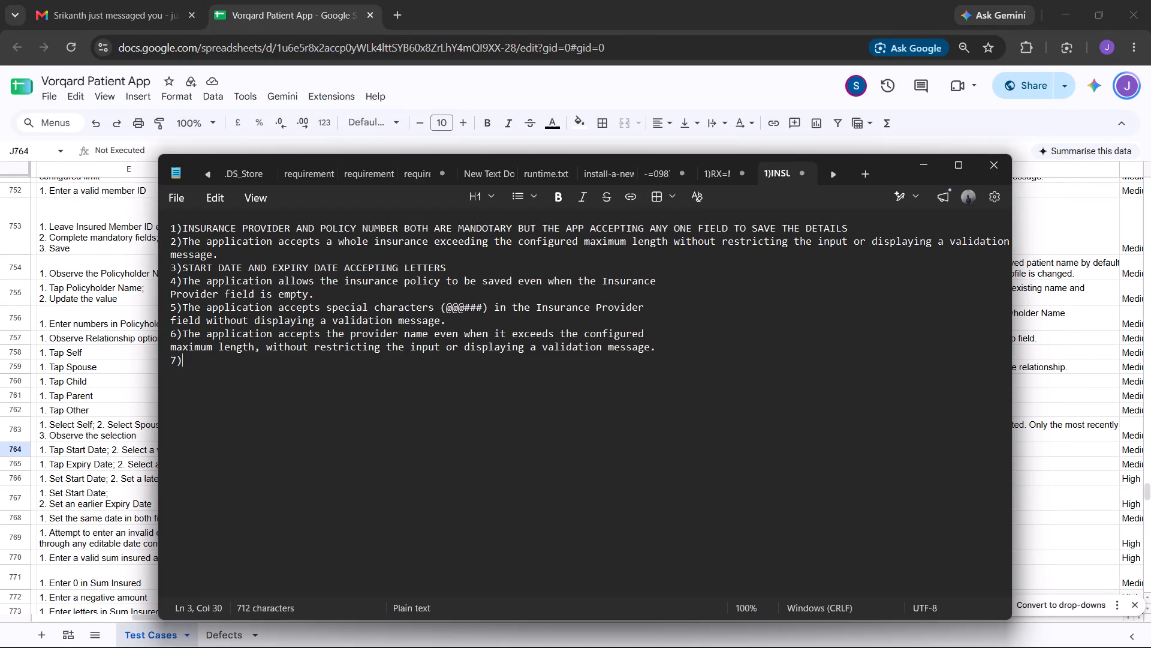
type("CALENDER")
key("space")
type("BUTTON IS NOT WORKING IN THE")
key("space")
type("IN")
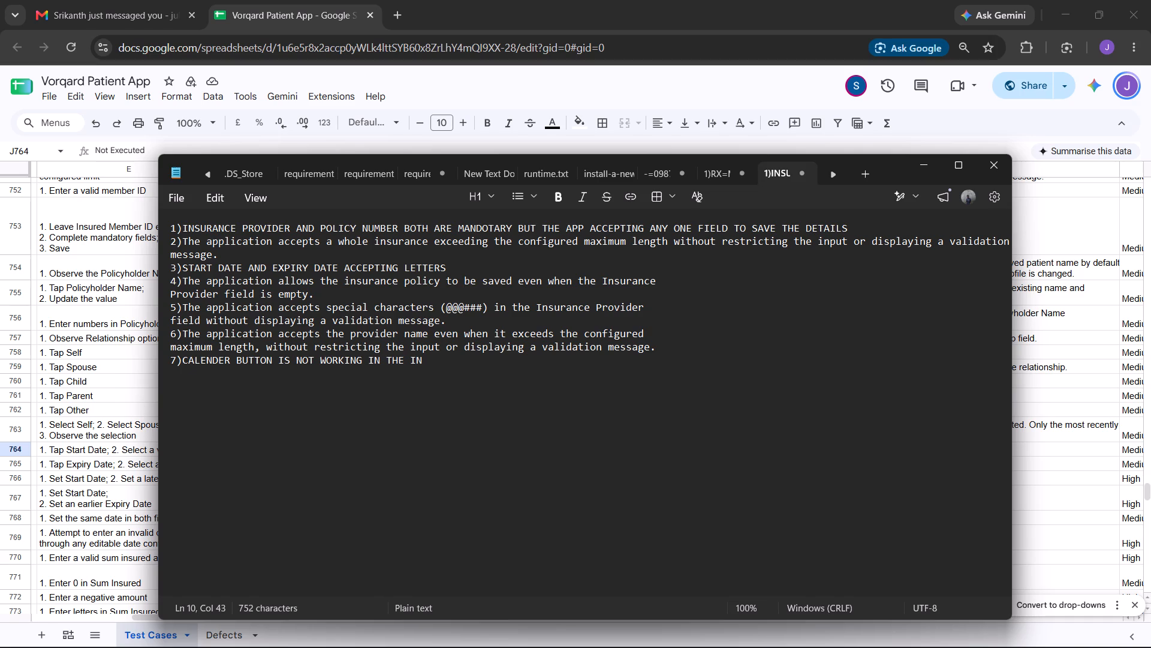
key("u")
key("BackSpace")
type("SURANCE DETAILS")
key("shift+parenleft")
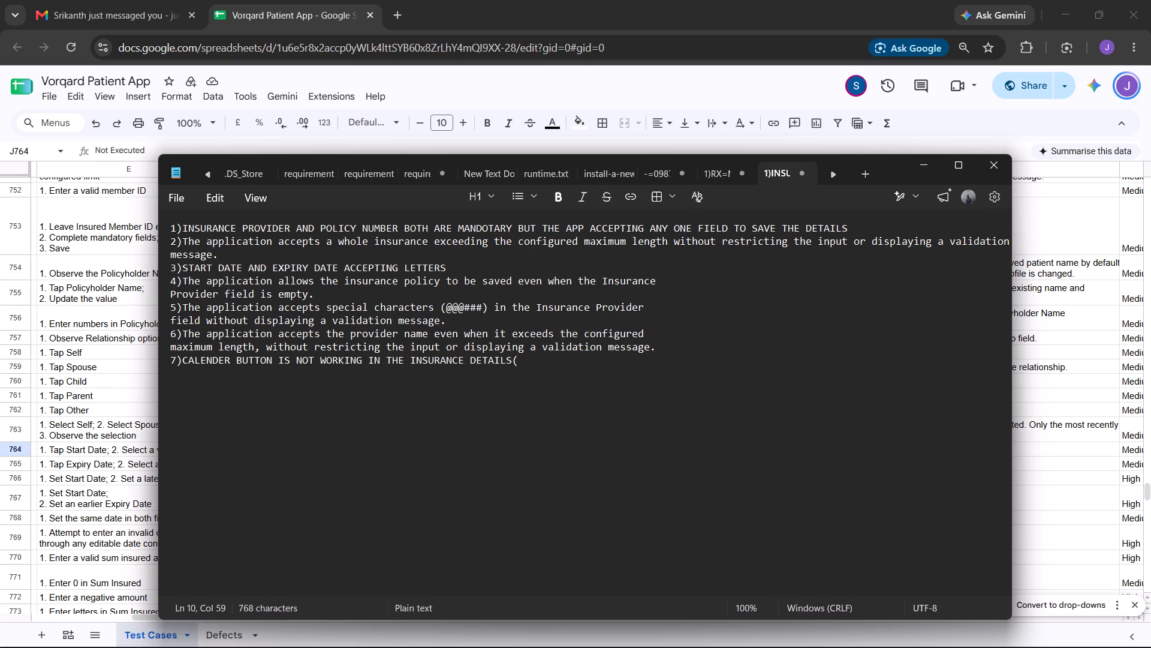
type("START")
type("-END")
key("space")
key("BackSpace")
key("BackSpace")
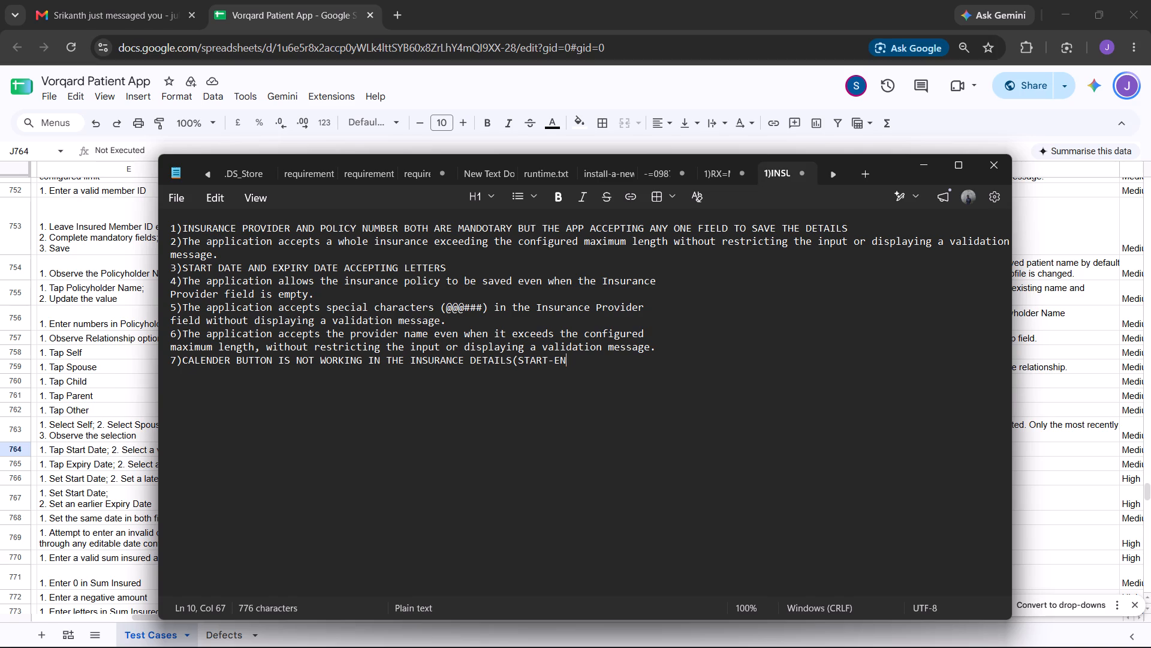
key("BackSpace")
type("XPIRY S")
key("BackSpace")
type("DATE")
key("shift+parenright")
Add item 8, "VALIDATION IS NOT AVAILABLE ON INSURANCE DETAILS(START-EXPIRY DATE)", copying its ending from item 7, and return to the Vorqard Patient App spreadsheet.
left_click(643, 359)
key("Return")
key("8")
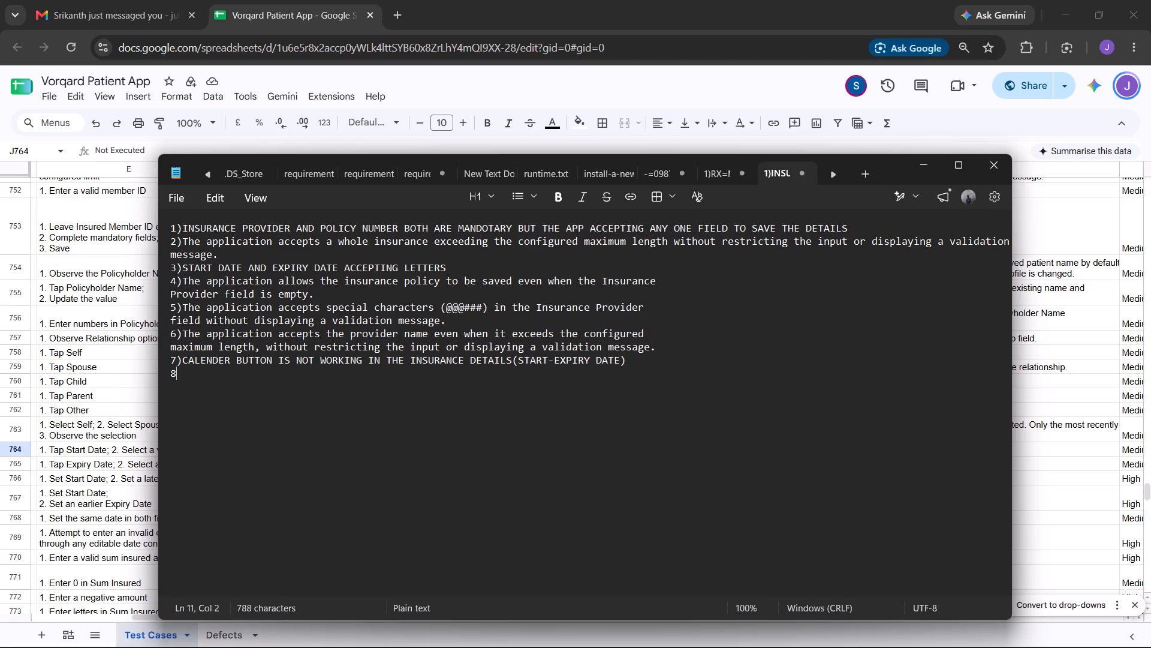
key("shift+parenright")
key("v")
type("ALIDATION U")
key("BackSpace")
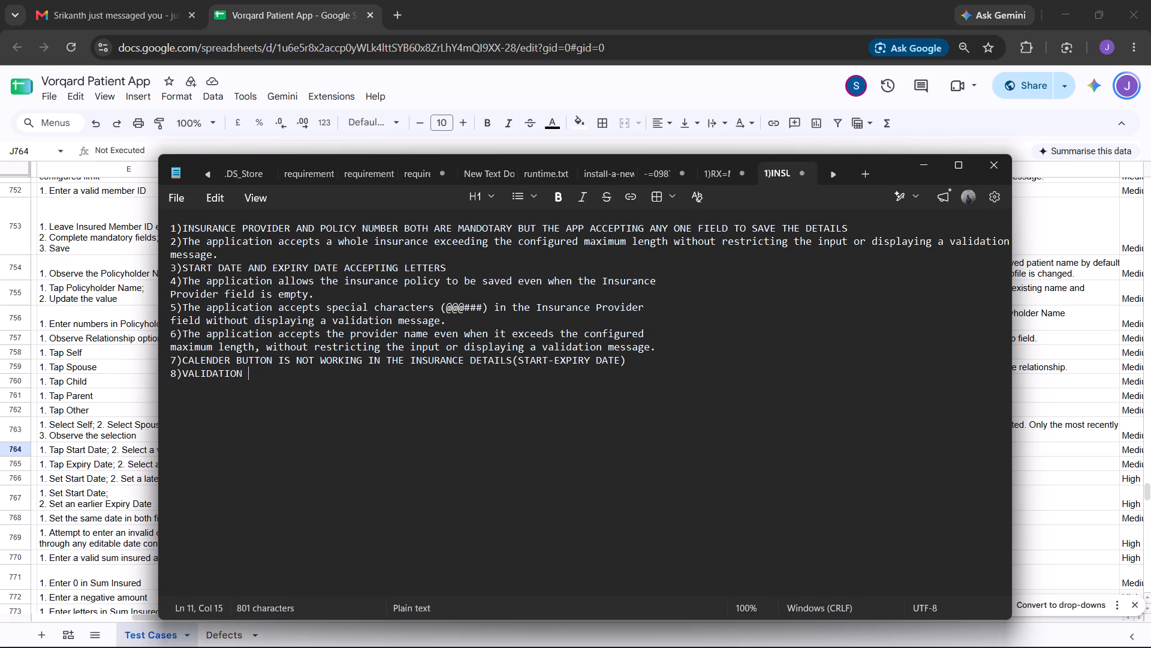
type("IS NOT AVAILA")
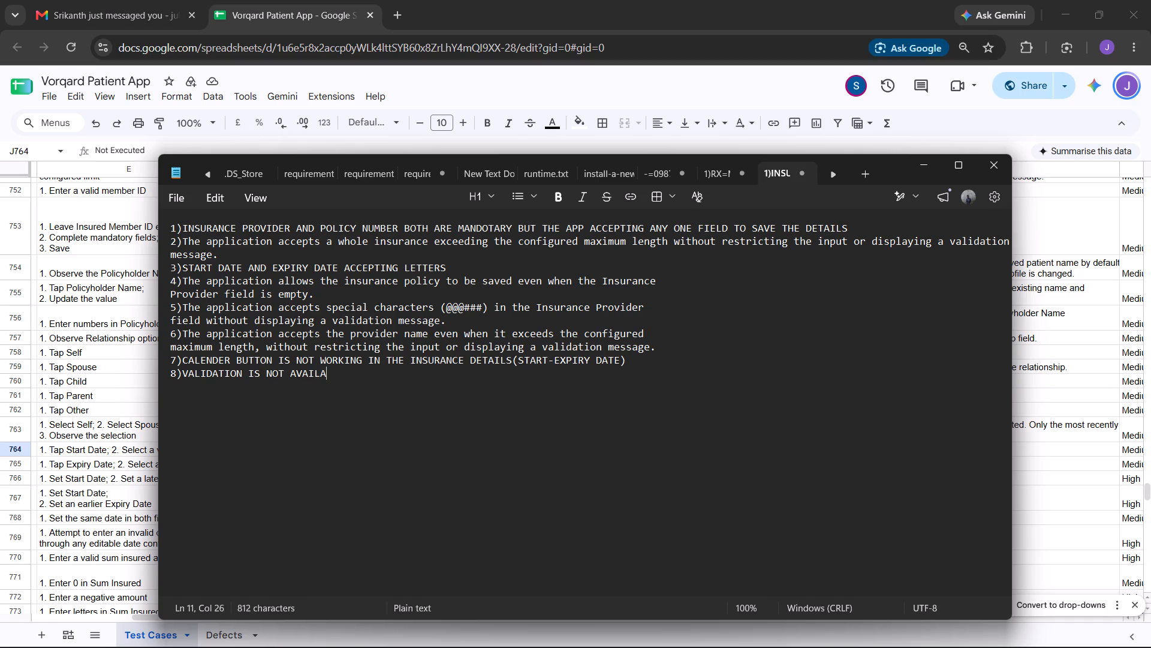
type("BLE")
key("space")
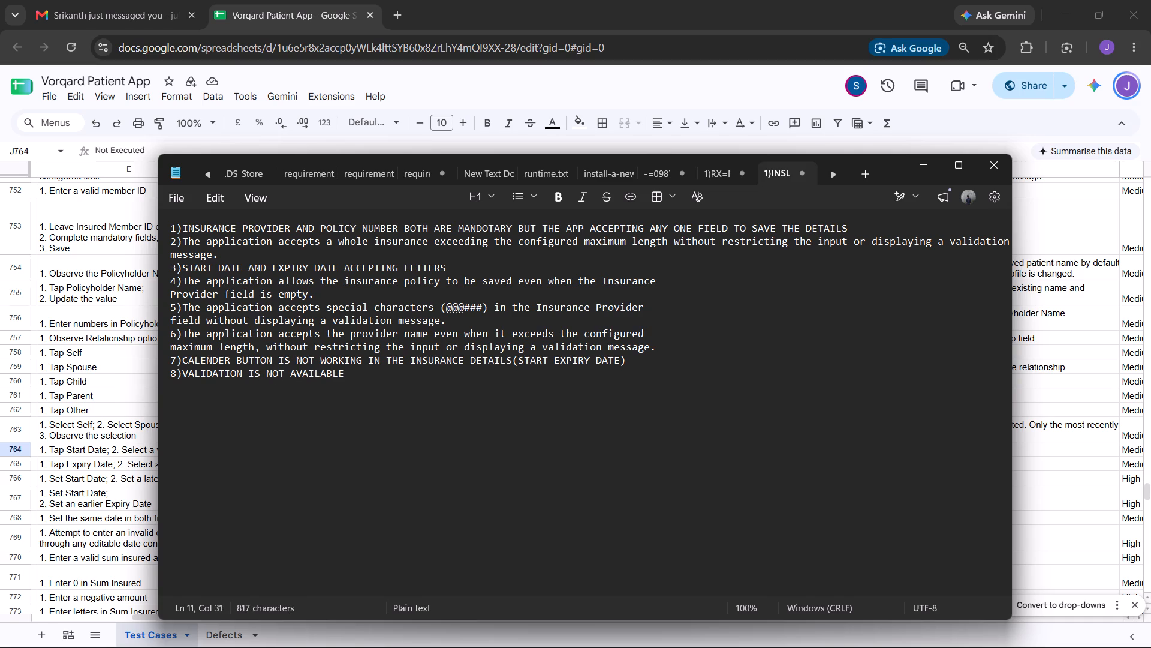
type("ON")
key("space")
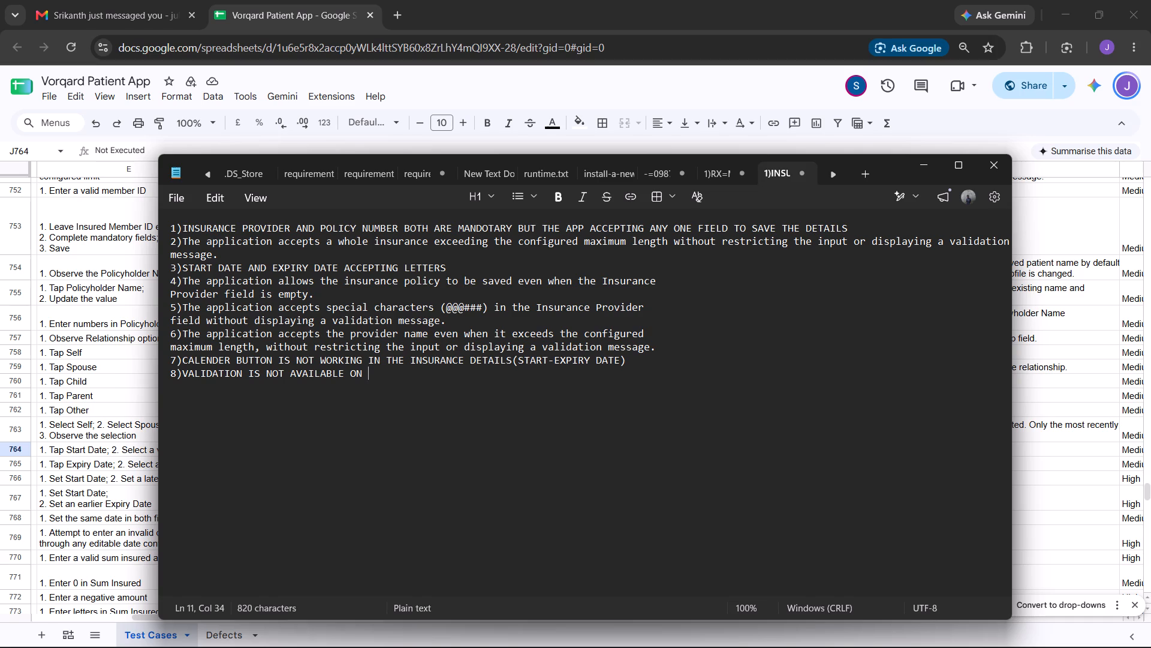
left_click_drag(414, 359, 514, 364)
left_click(500, 376)
left_click_drag(406, 359, 697, 363)
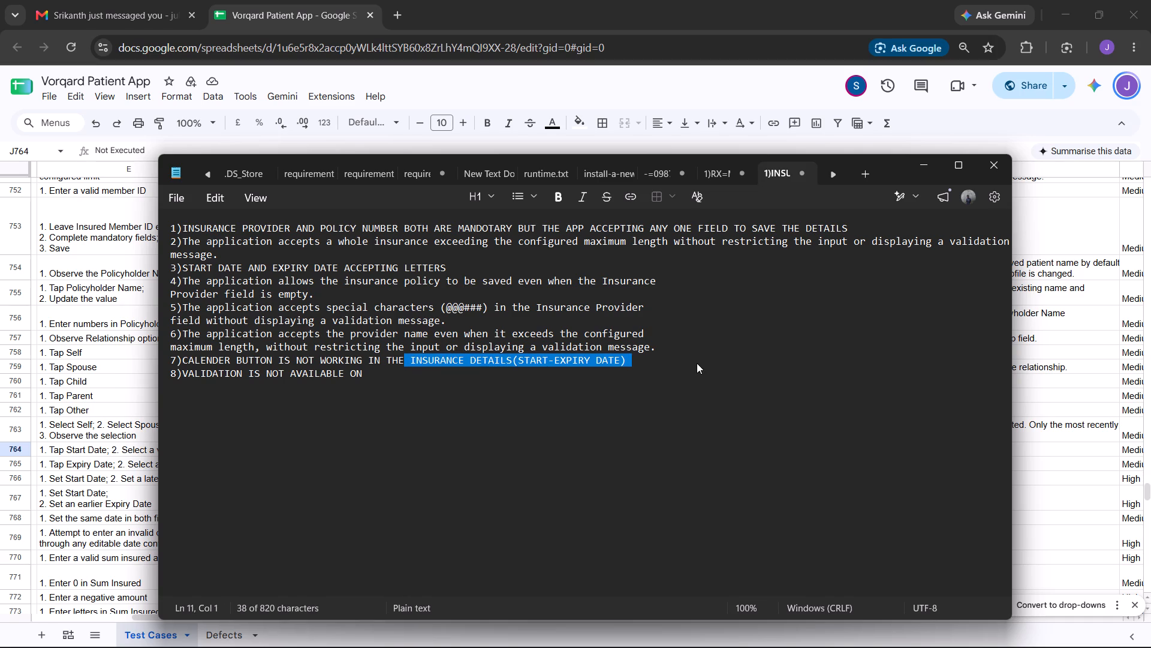
key("ctrl+c")
left_click(381, 374)
key("ctrl+v")
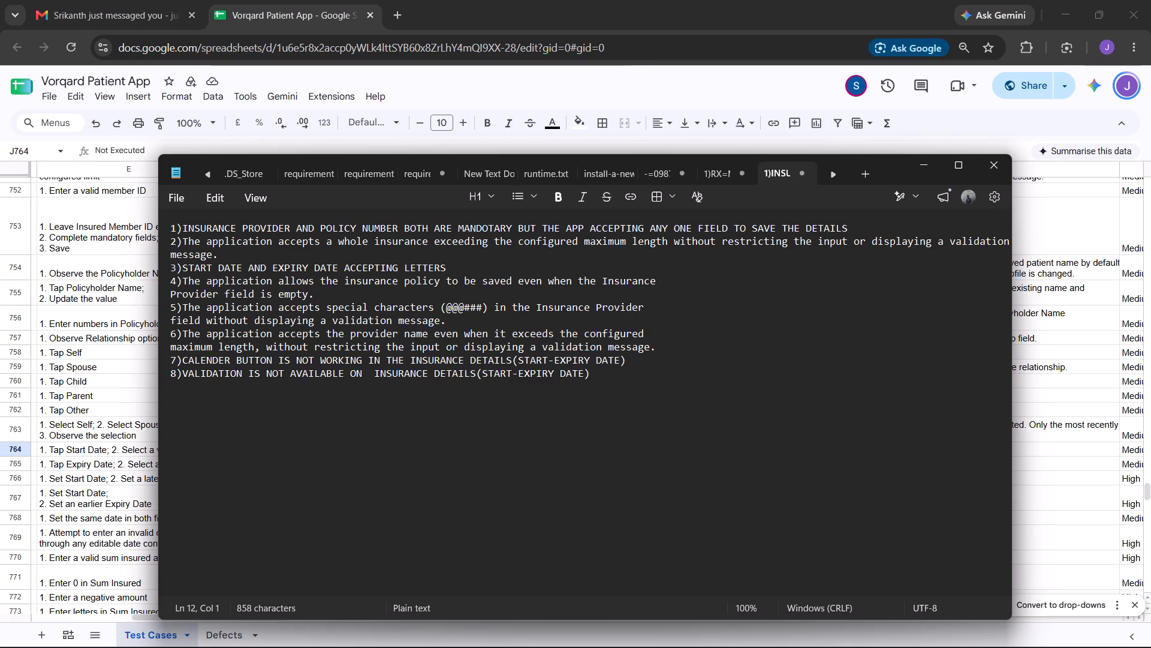
left_click(628, 83)
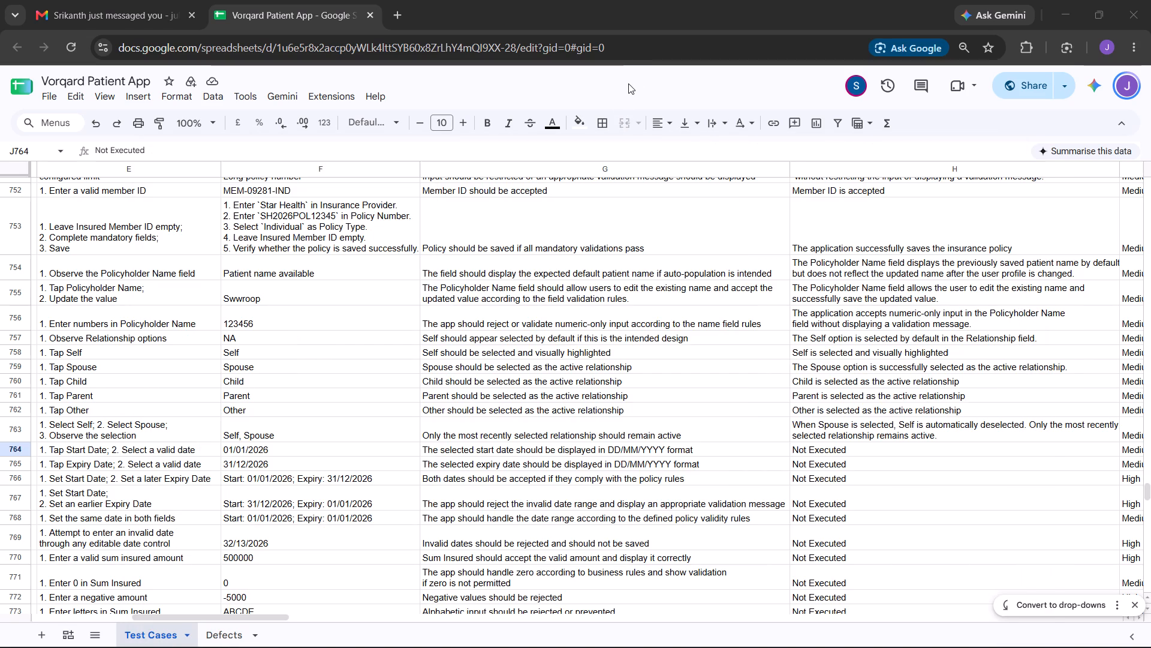
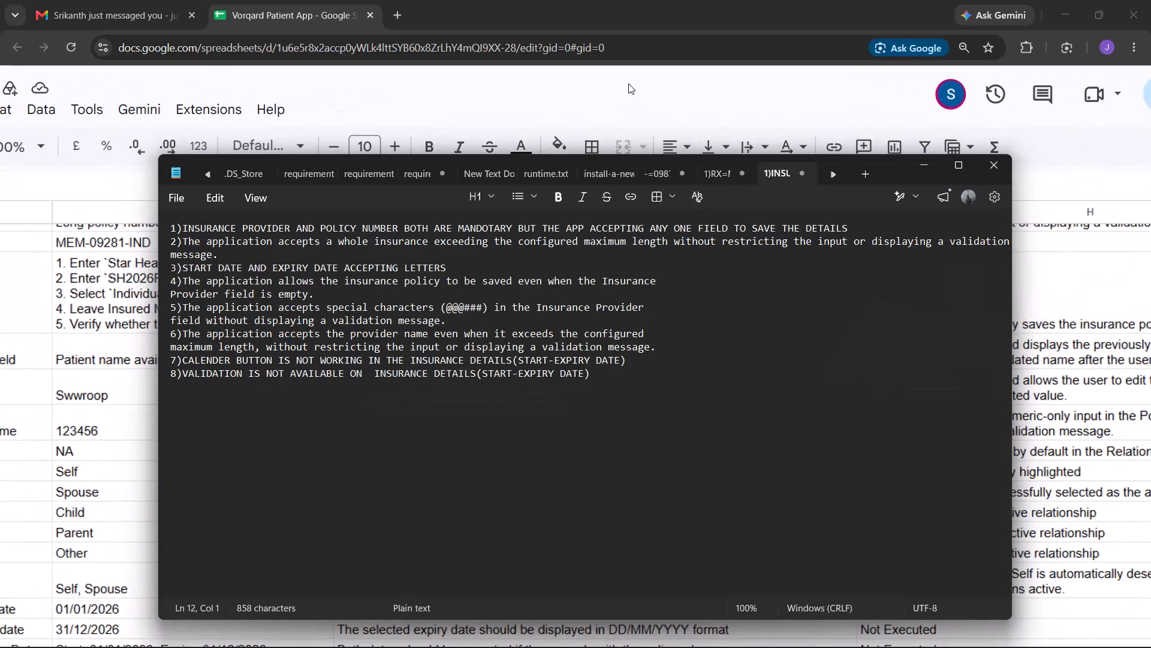
Minimize the Notepad defect notes and return to the Insurance Details test cases in the Vorqard Patient App spreadsheet.
scroll(355, 343, "up", 2, "ctrl")
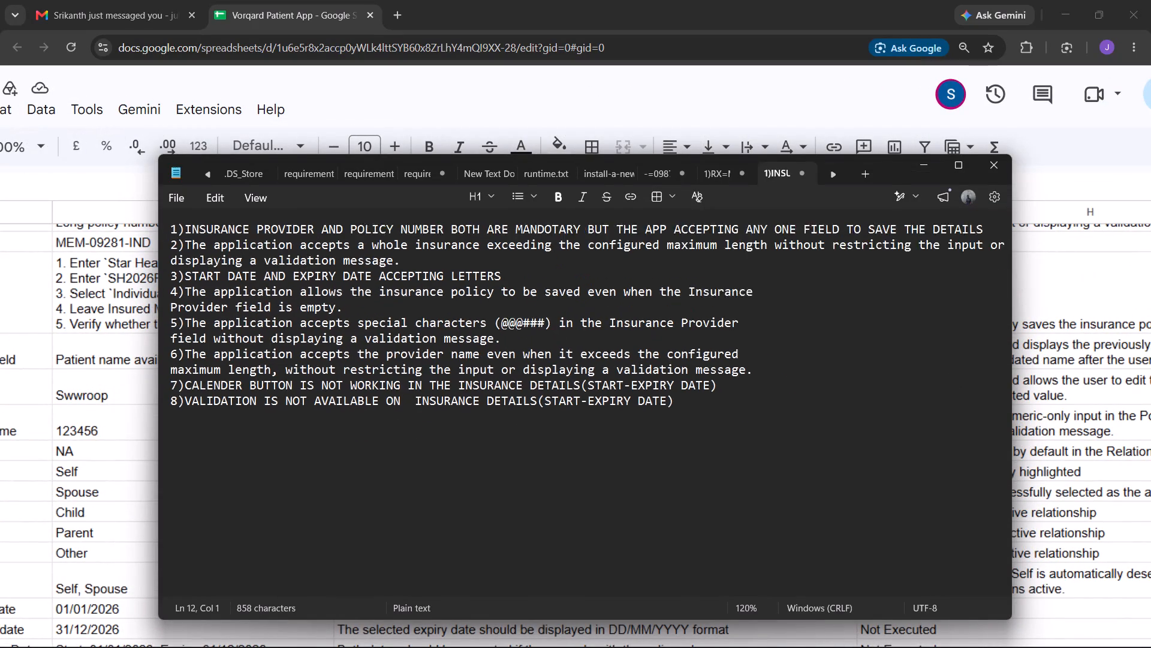
scroll(355, 343, "up", 1, "ctrl")
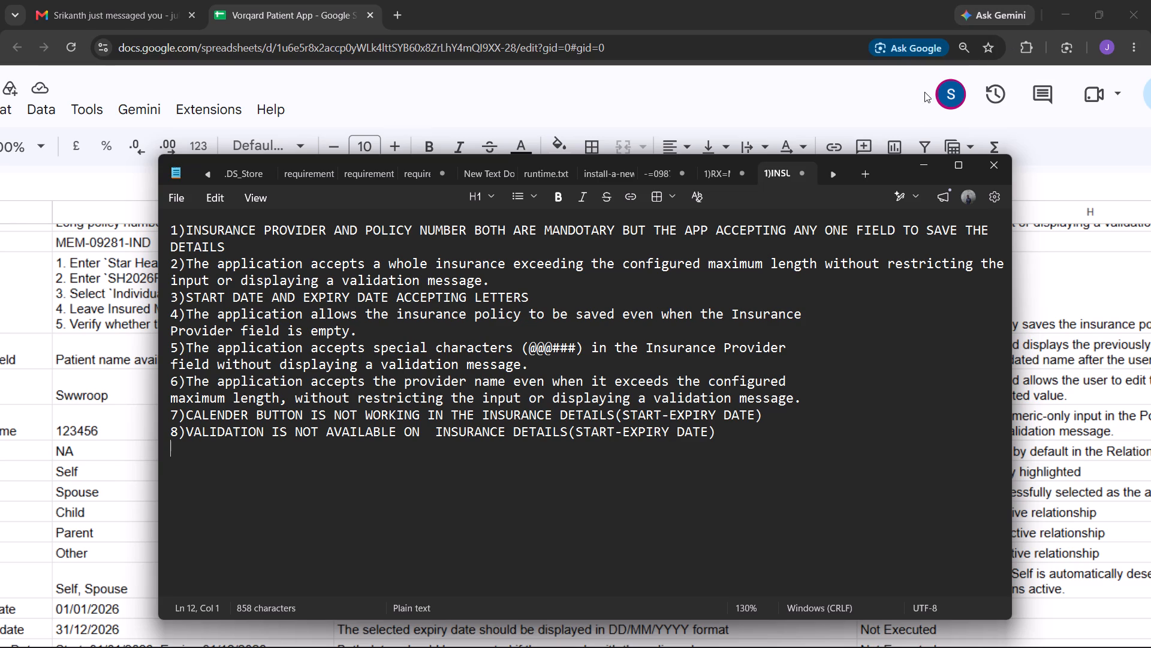
left_click(927, 170)
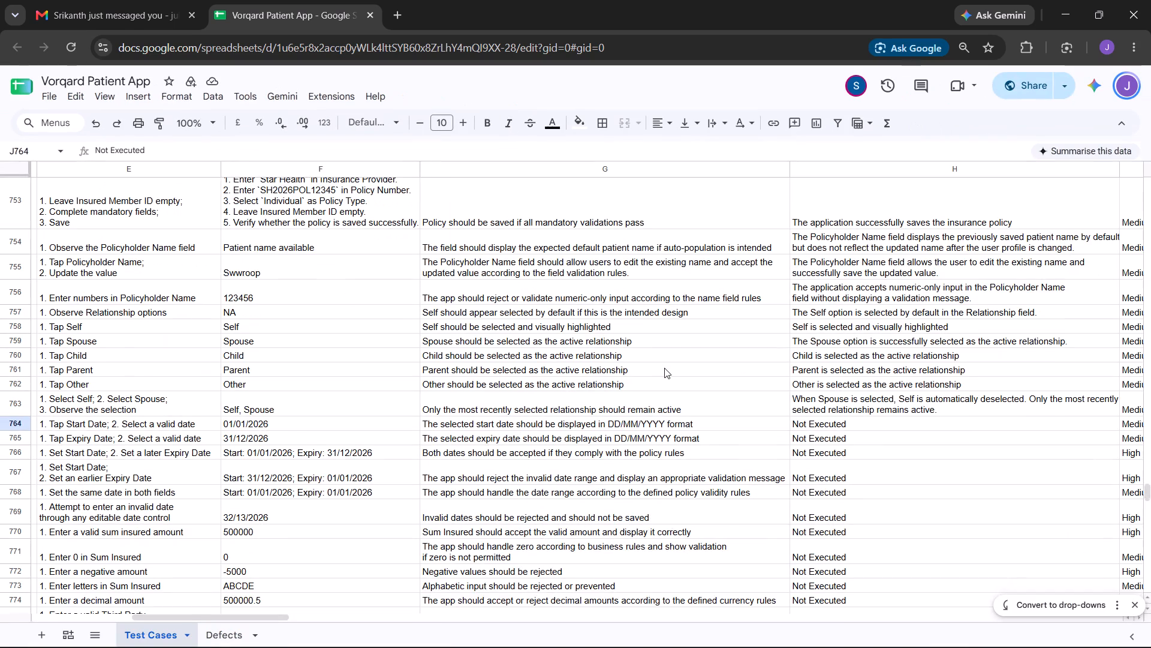
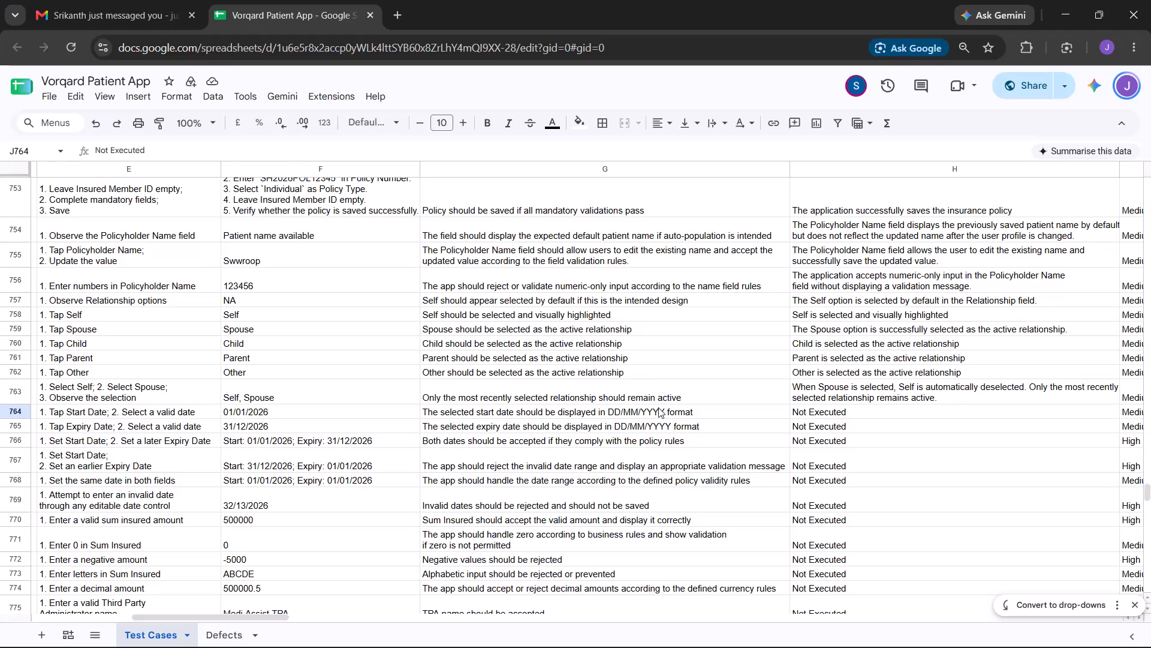
Review the row 764 Start Date test case, checking its steps, test data and expected DD/MM/YYYY result.
left_click(658, 407)
scroll(658, 407, "right", 1)
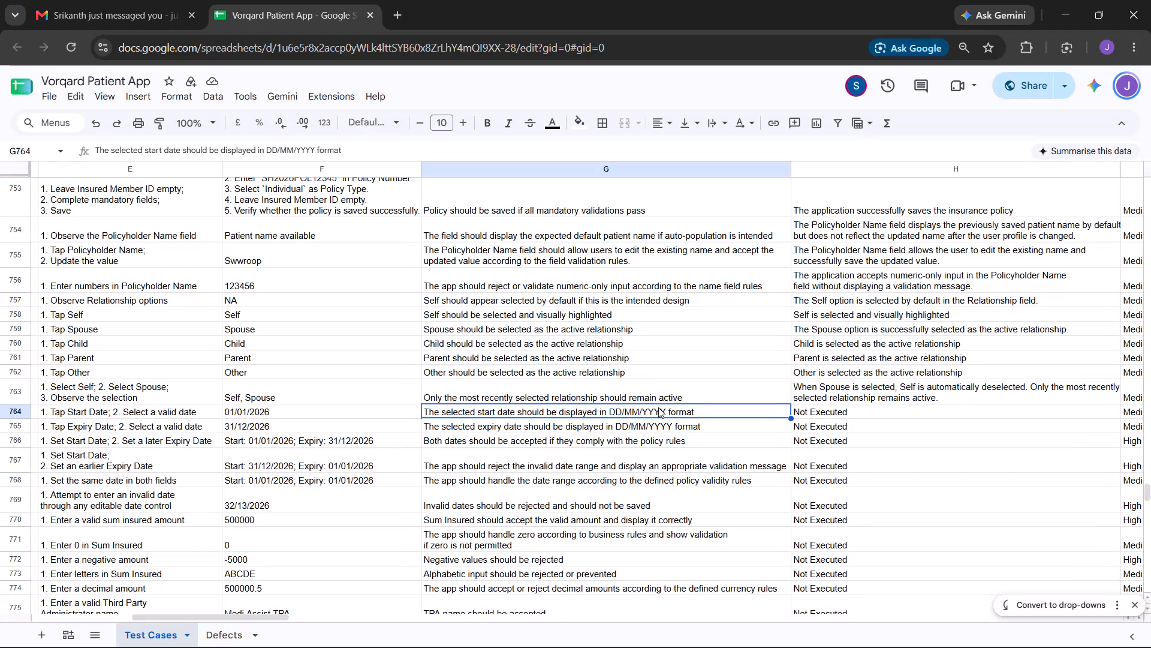
scroll(658, 407, "right", 1)
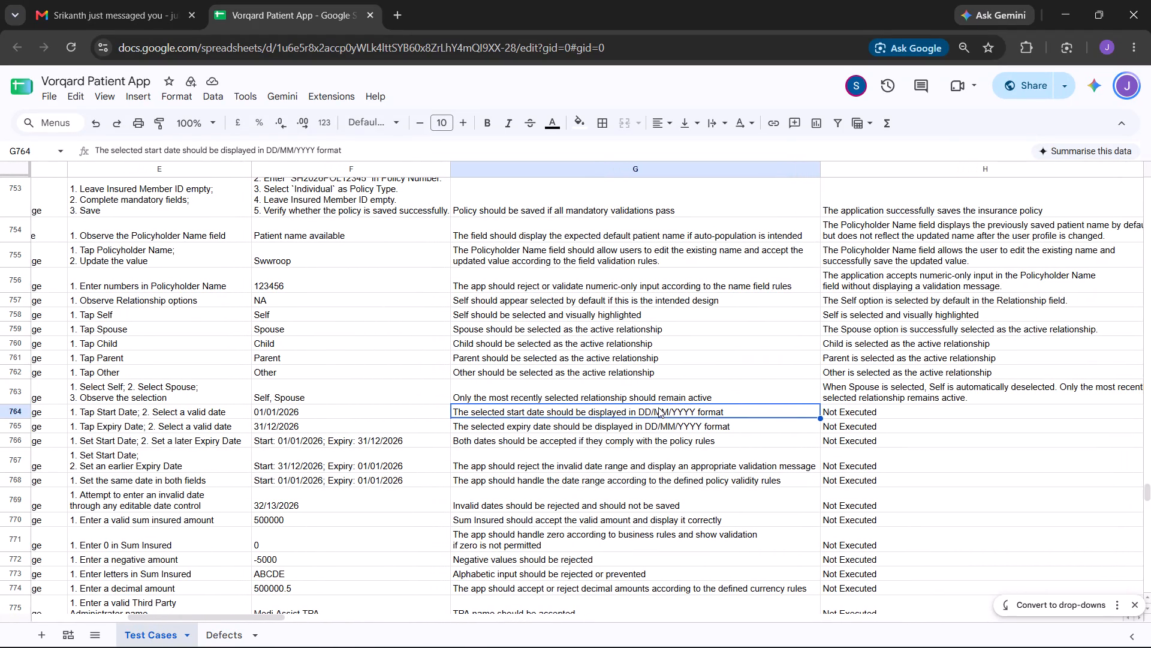
scroll(658, 407, "right", 1)
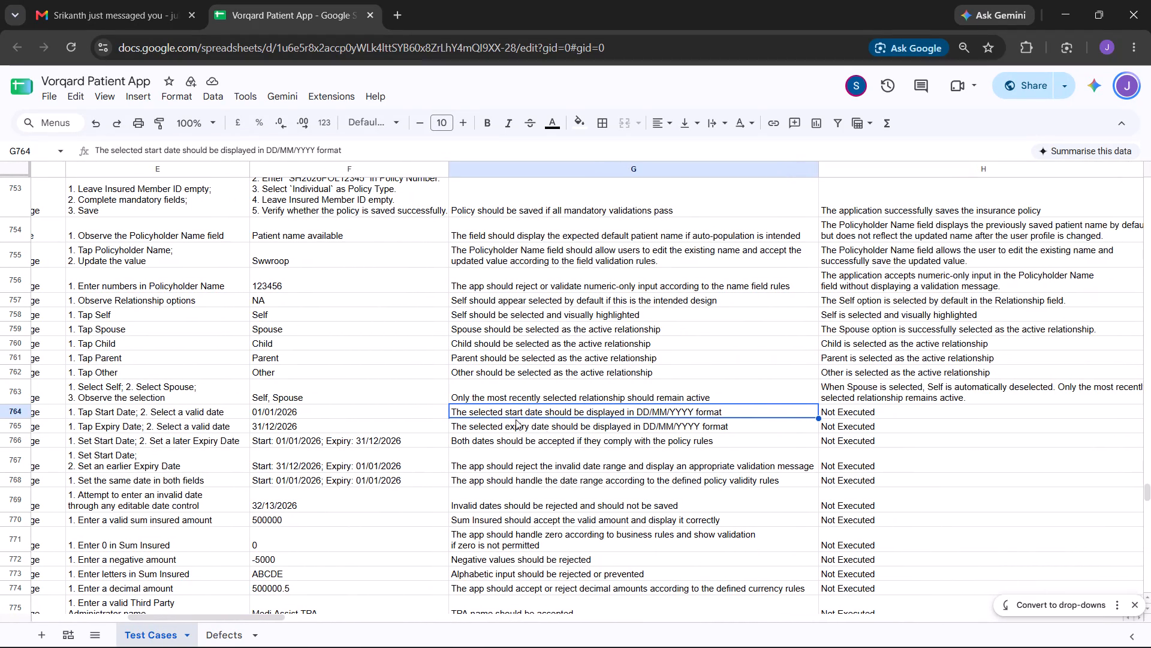
scroll(460, 412, "left", 1)
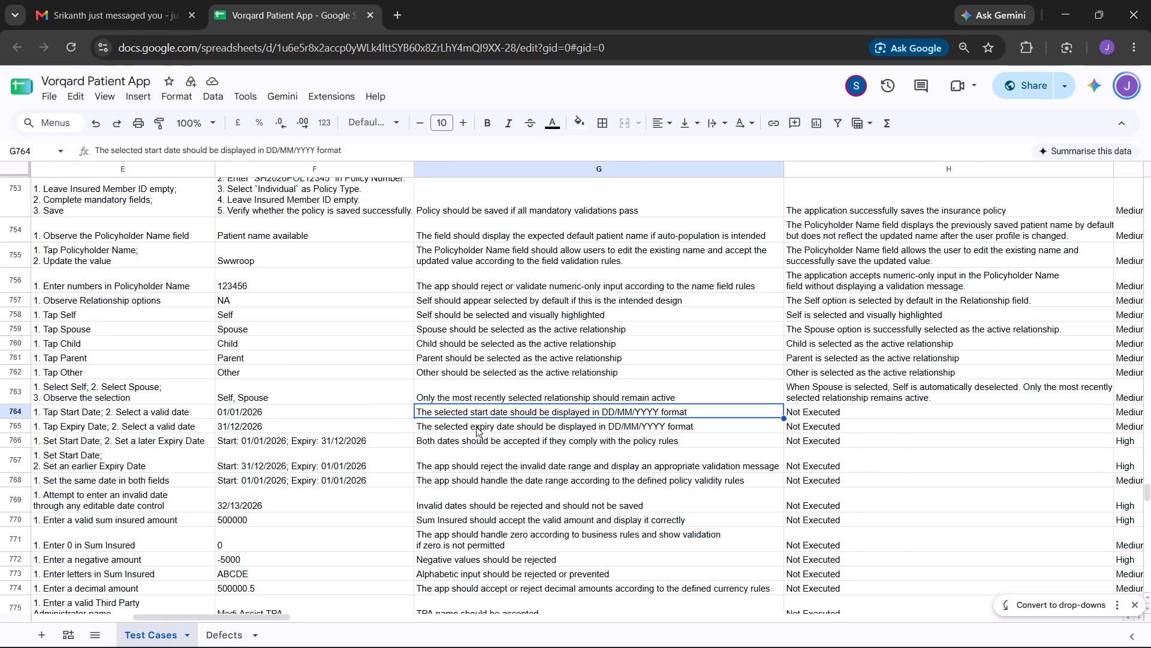
scroll(476, 427, "right", 1)
left_click(435, 413)
scroll(435, 413, "right", 1)
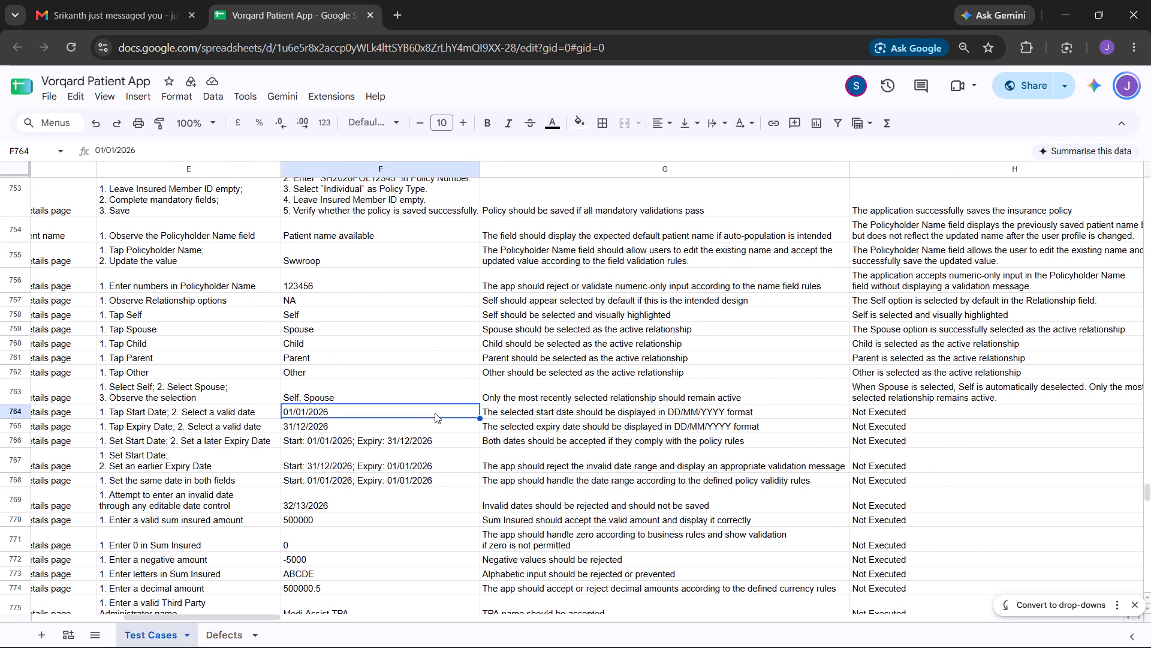
scroll(435, 413, "right", 2)
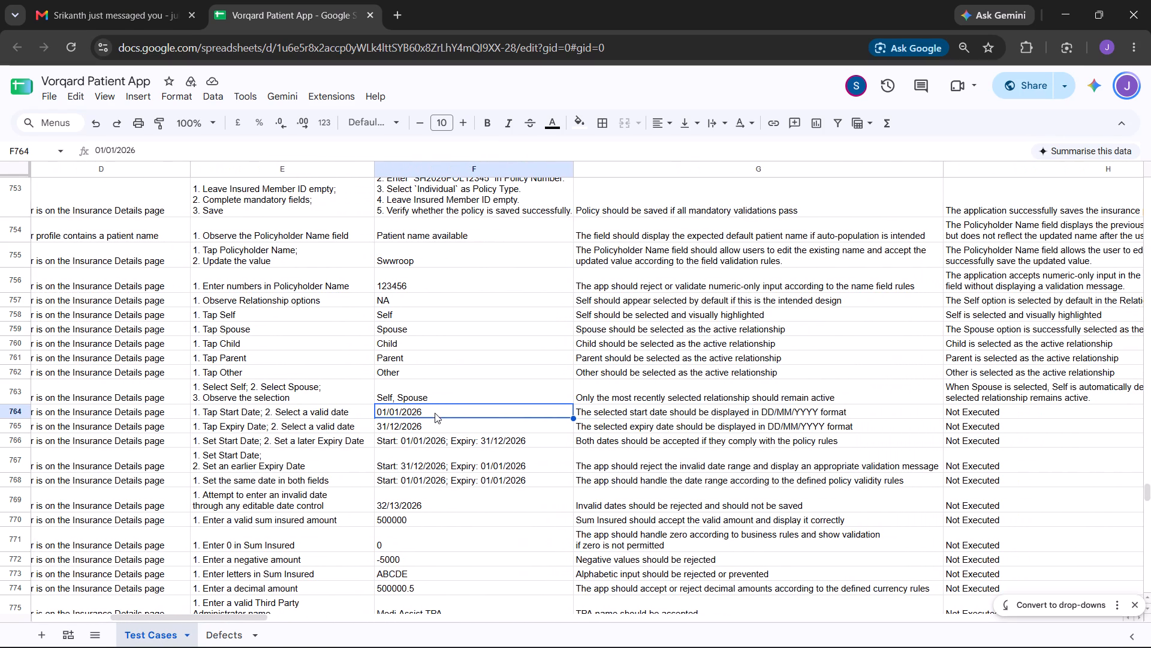
scroll(435, 413, "left", 1)
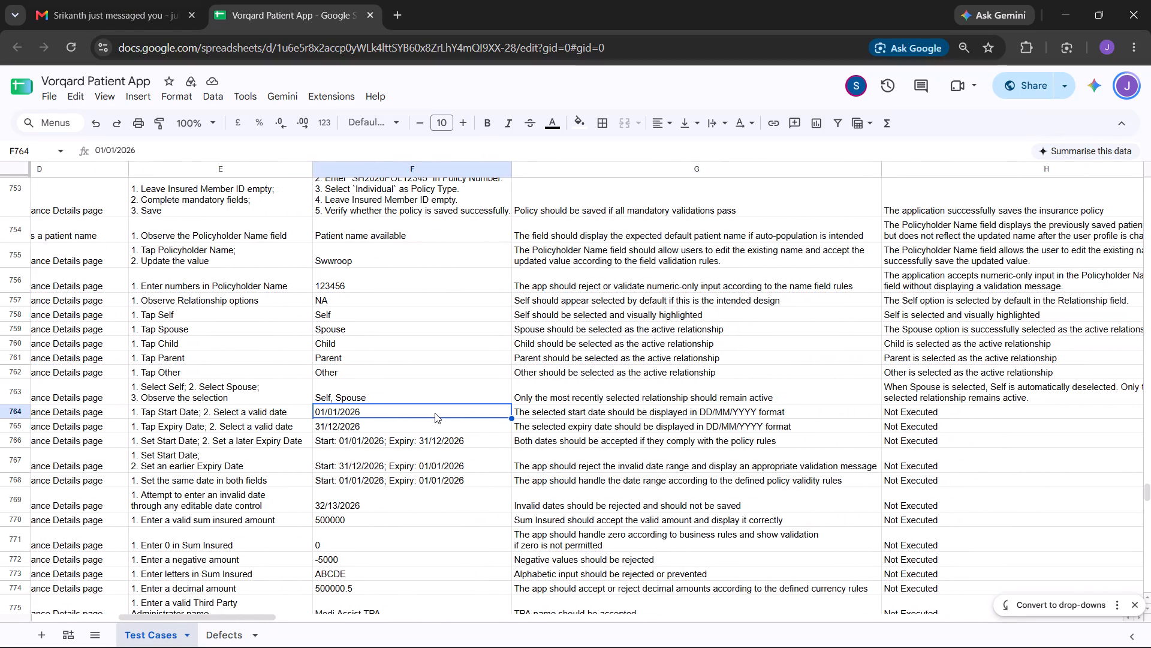
scroll(435, 413, "left", 1)
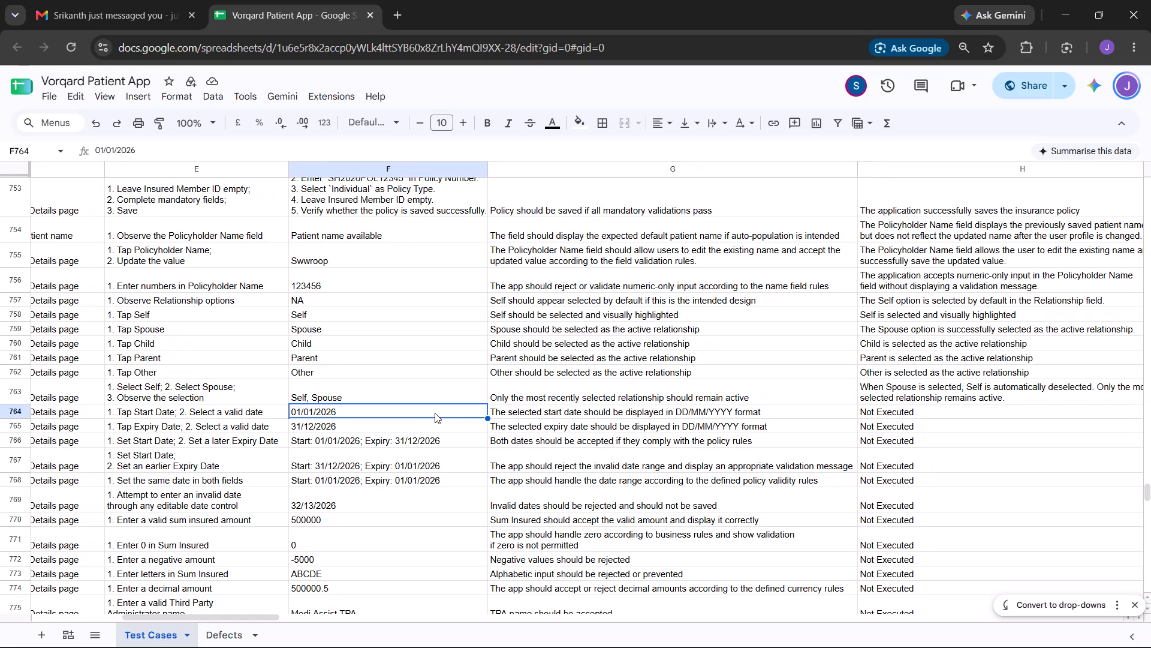
scroll(531, 417, "left", 2)
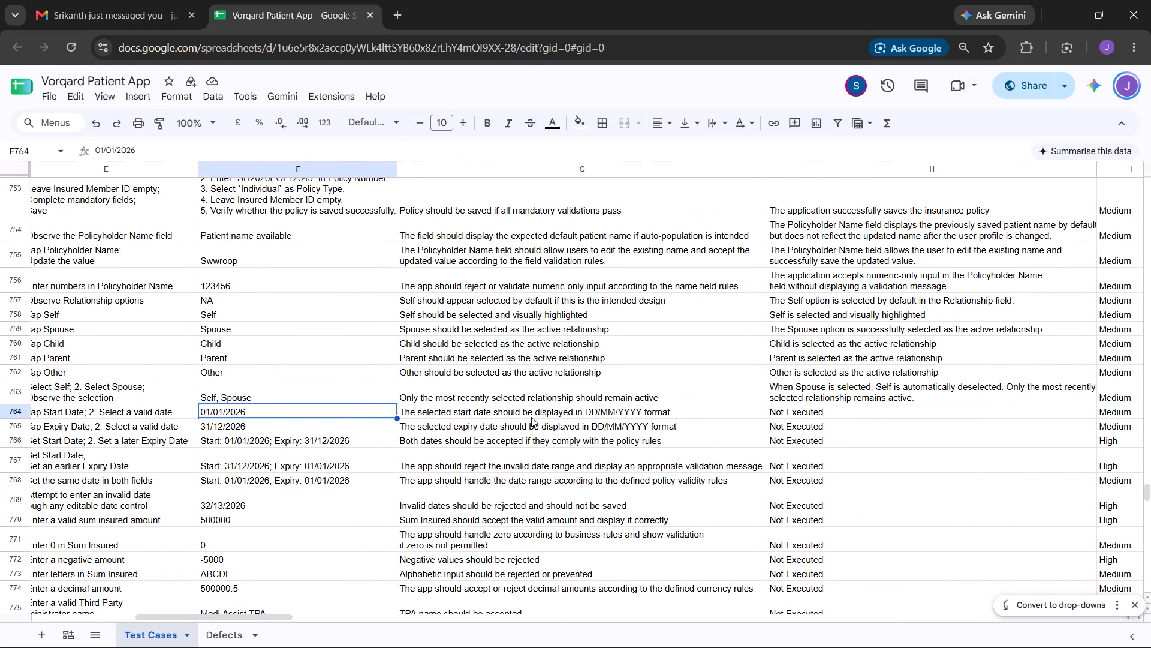
scroll(531, 417, "left", 1)
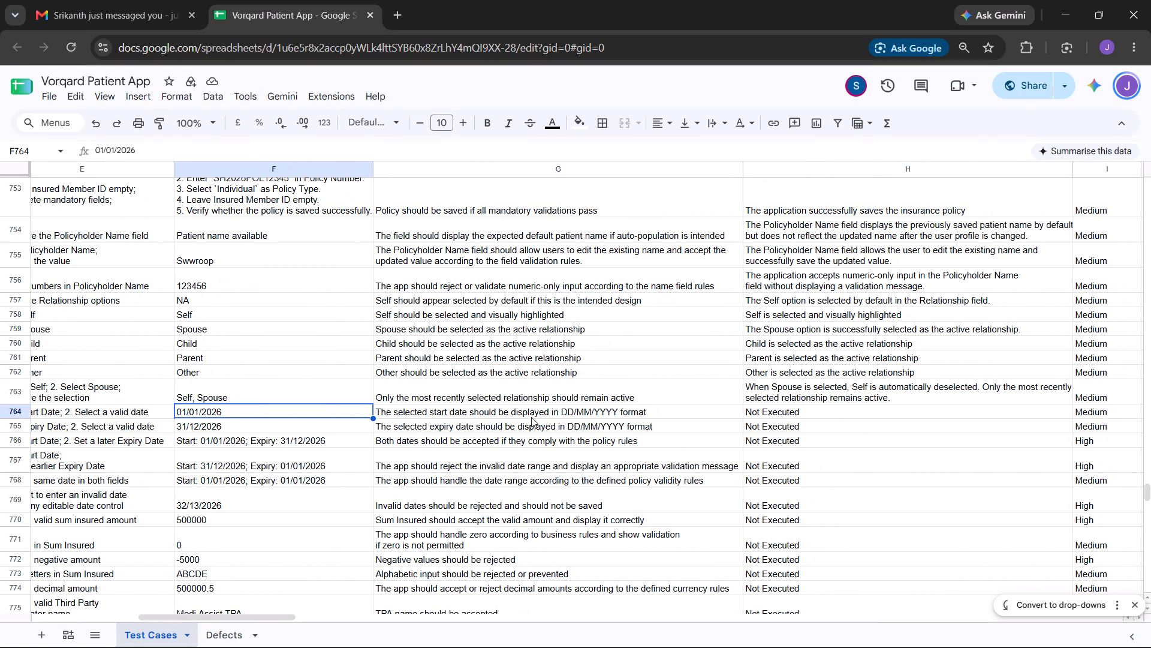
left_click(522, 409)
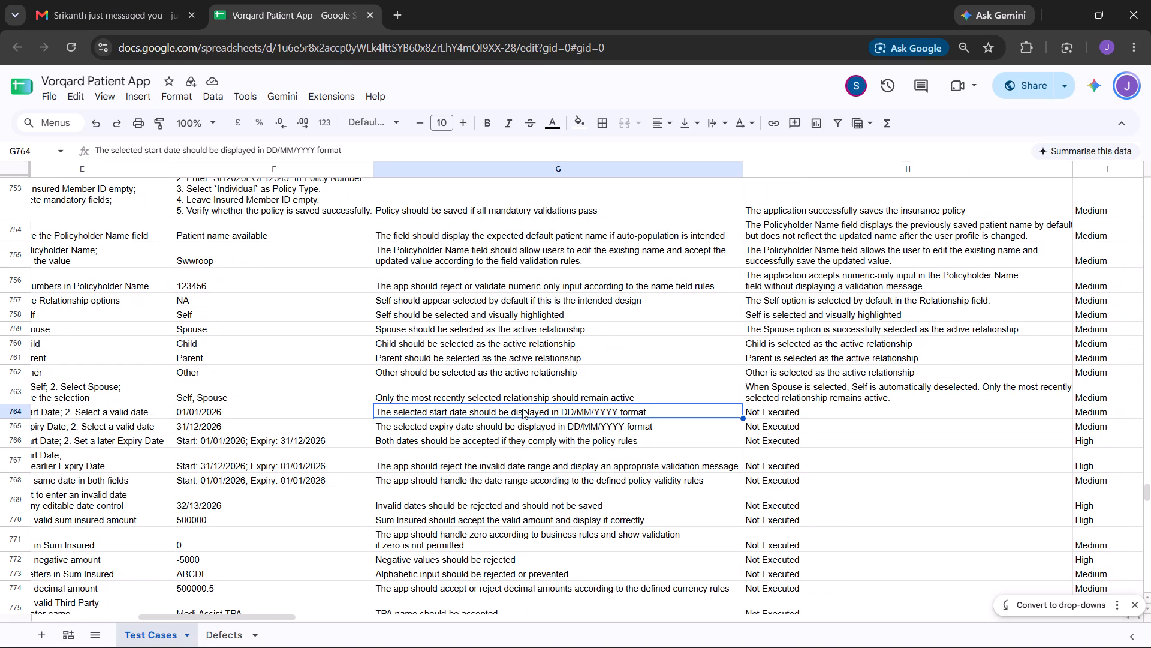
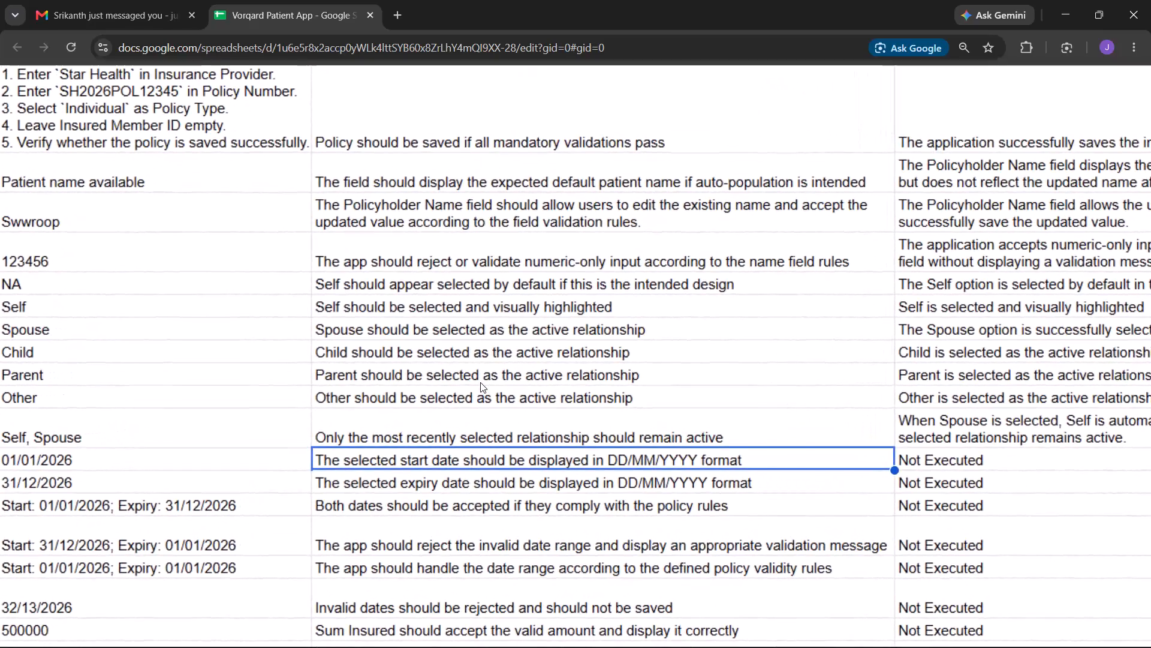
Copy the row 764 expected result about the start date format into its actual result cell, replacing Not Executed.
scroll(480, 382, "right", 2)
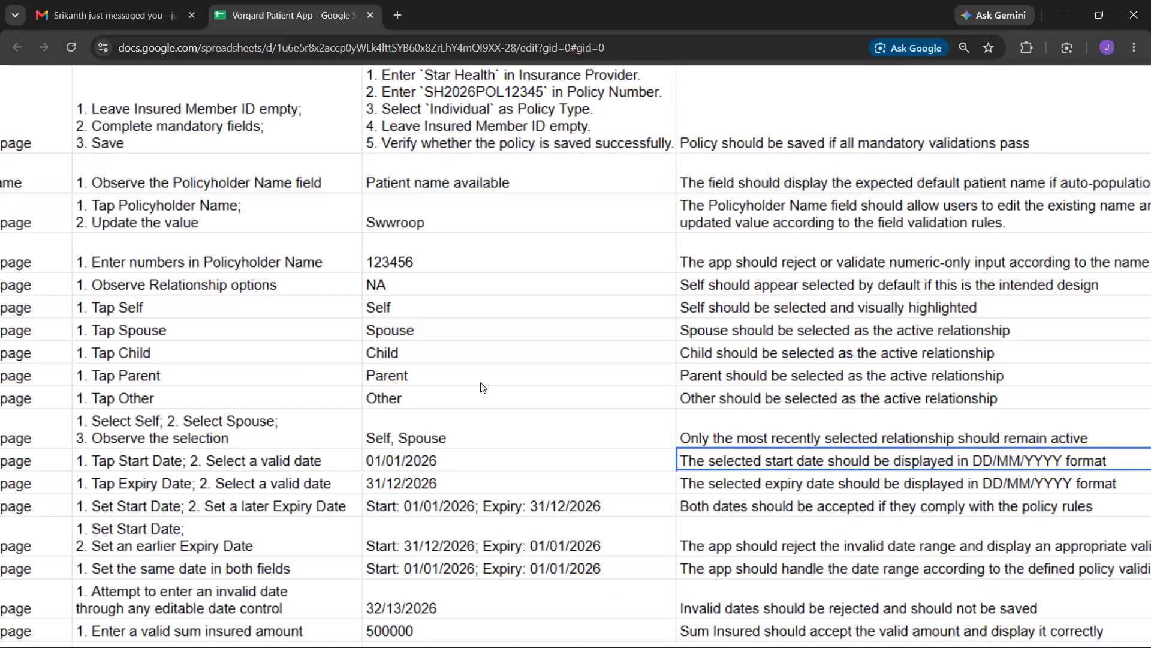
scroll(480, 382, "left", 1)
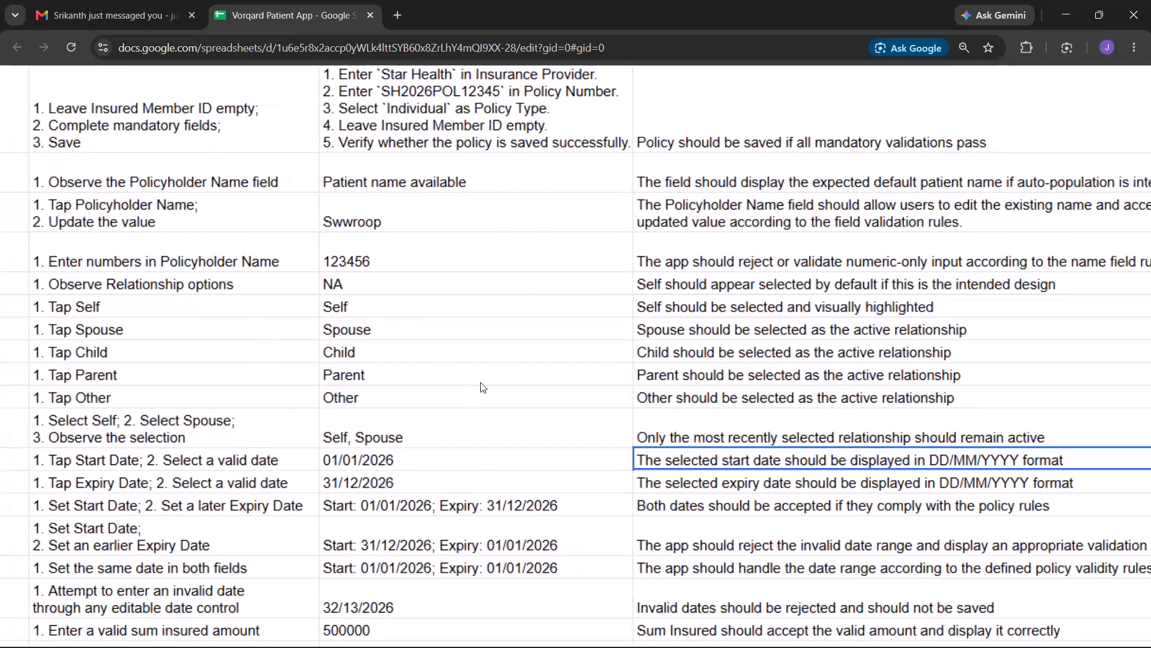
scroll(480, 382, "left", 3)
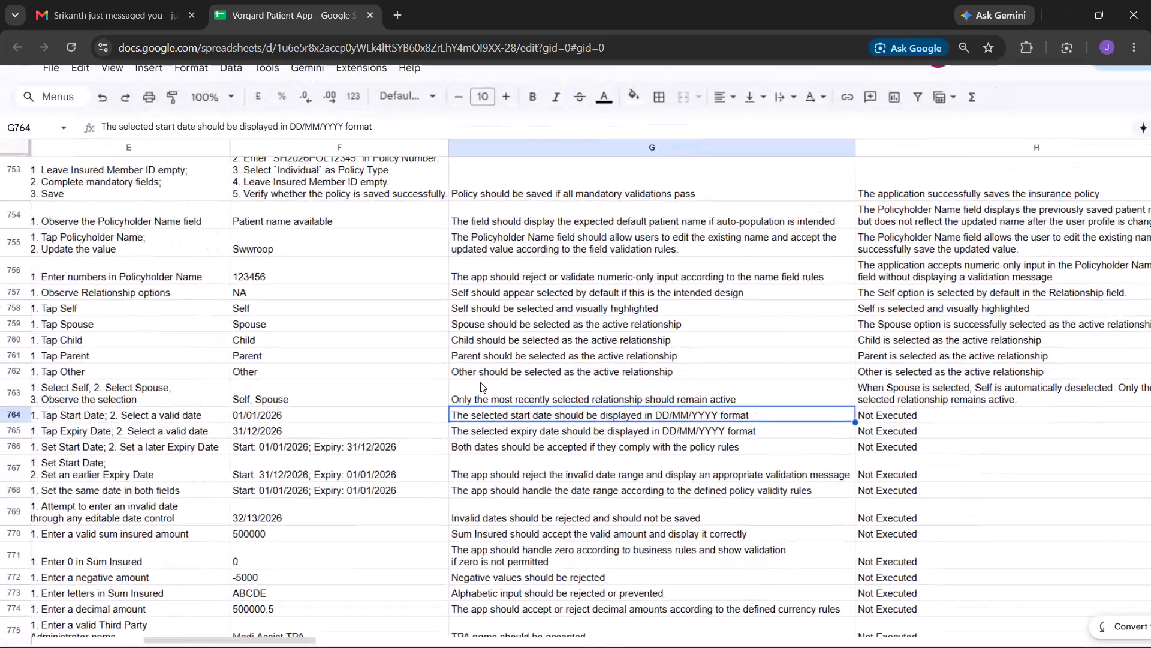
double_click(640, 418)
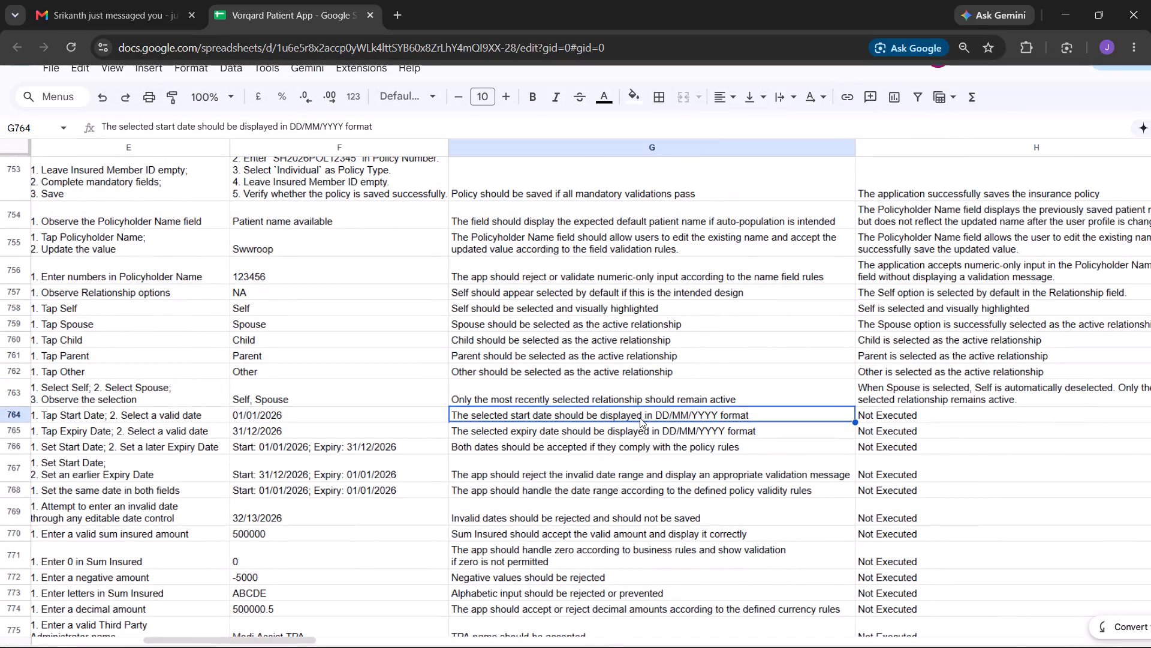
key("ctrl+a")
key("ctrl+c")
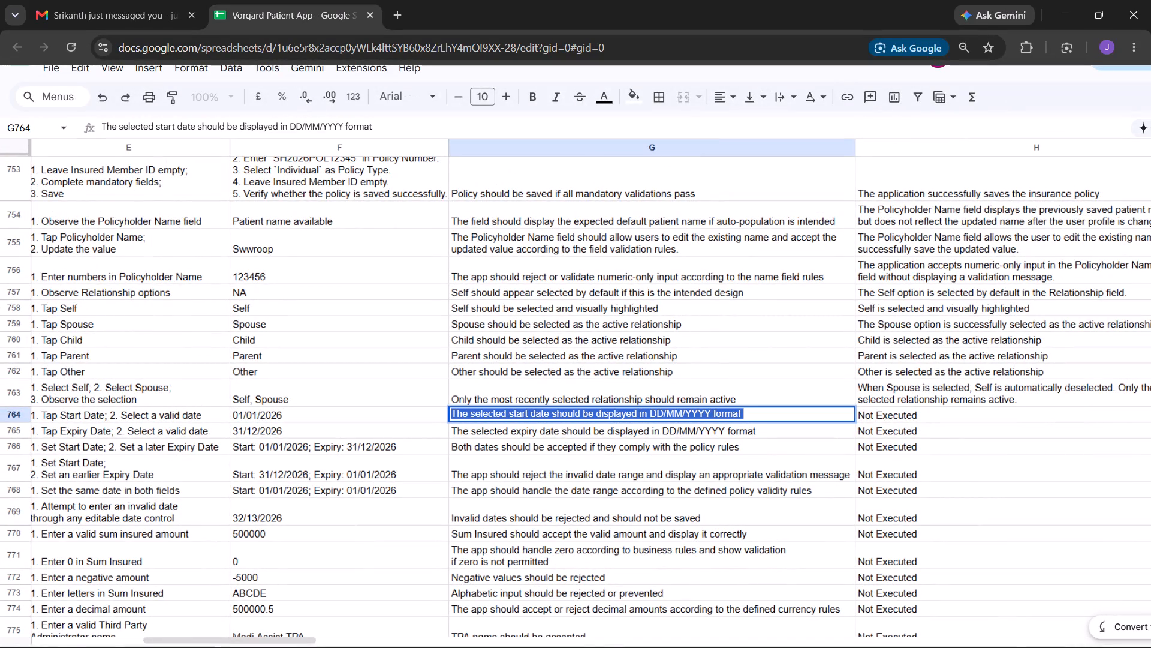
double_click(922, 415)
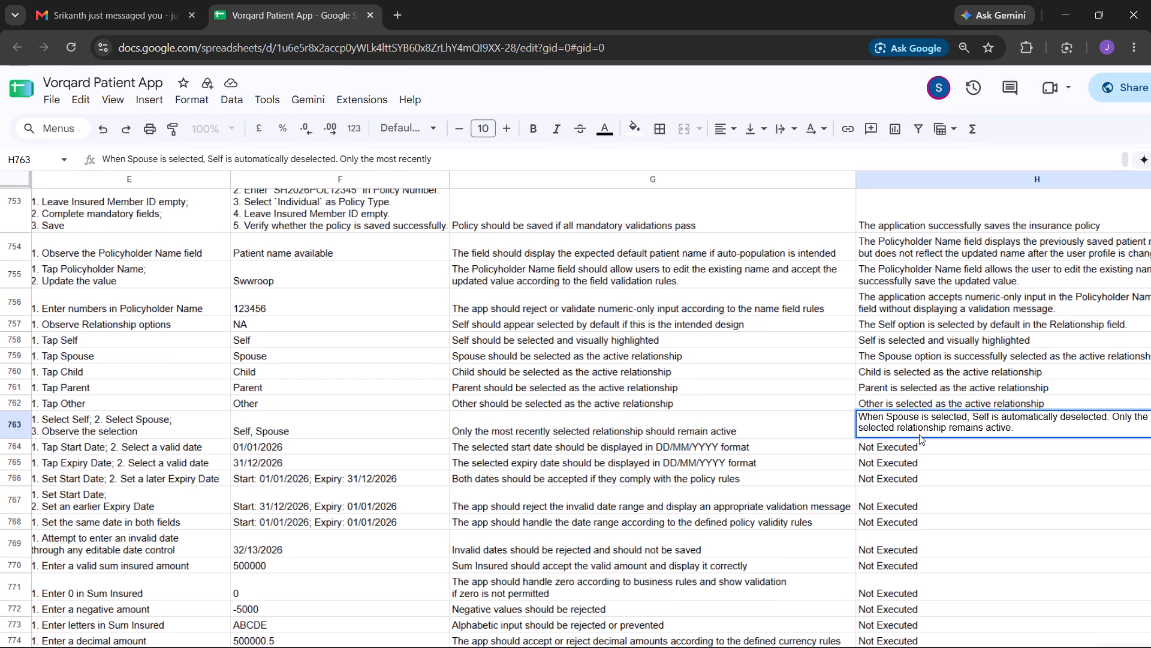
double_click(919, 445)
key("ctrl+a")
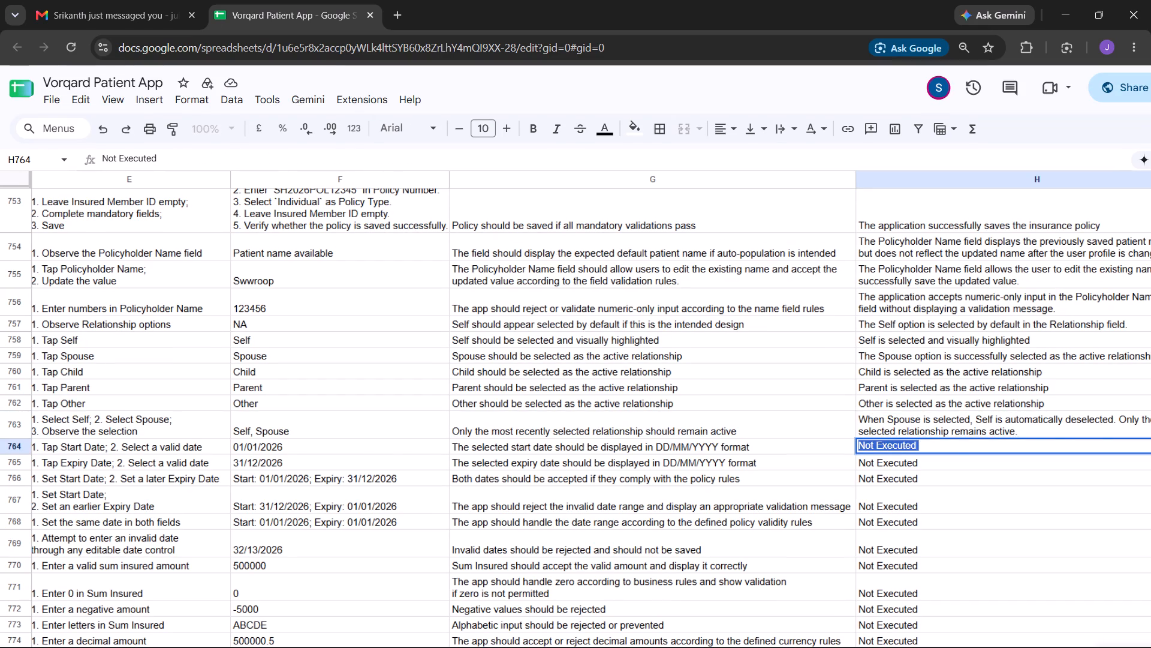
key("ctrl+v")
Reword the row 764 actual result to "The selected start date is displayed in DD/MM/YYYY format".
scroll(954, 452, "left", 2)
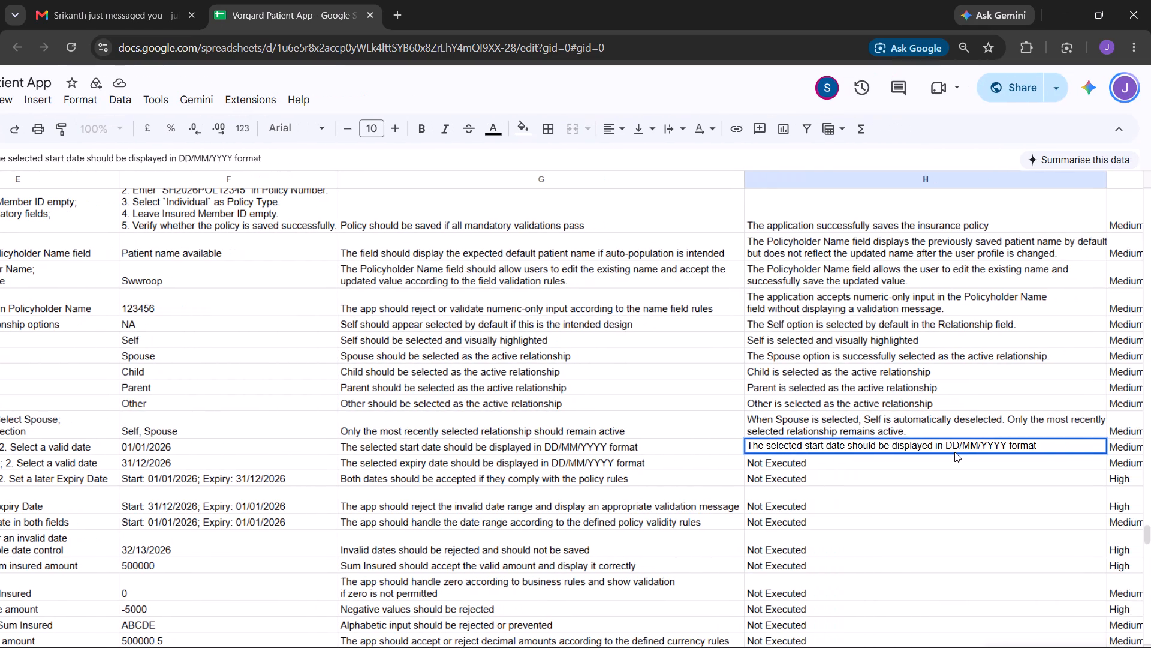
scroll(954, 452, "left", 1)
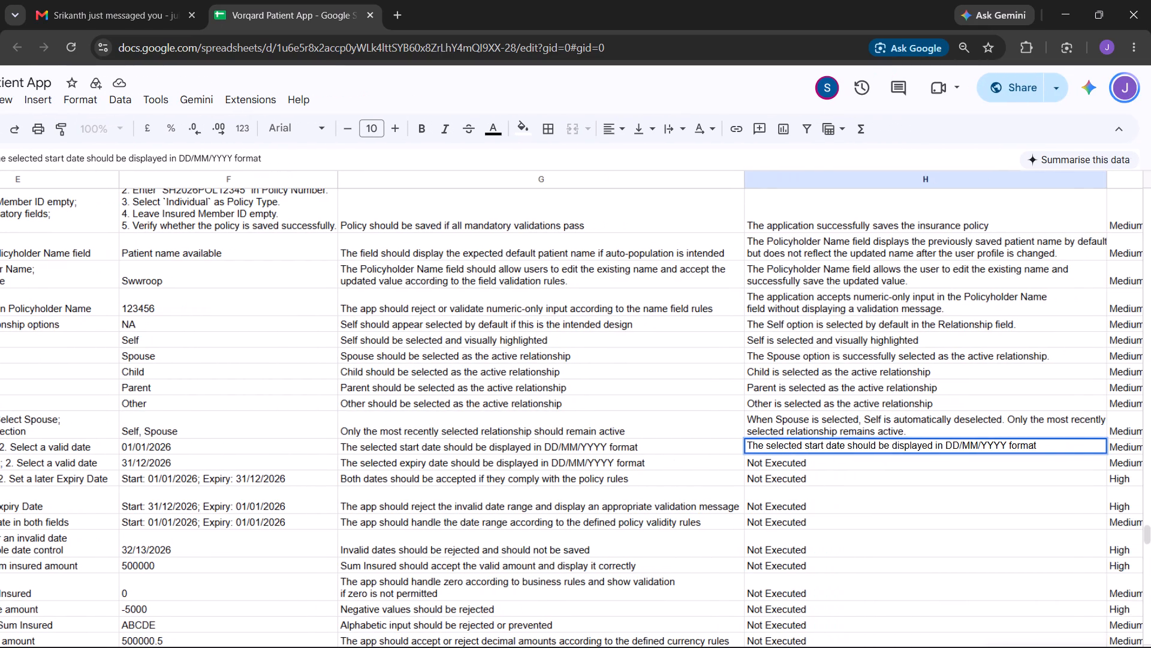
left_click(888, 445)
key("BackSpace")
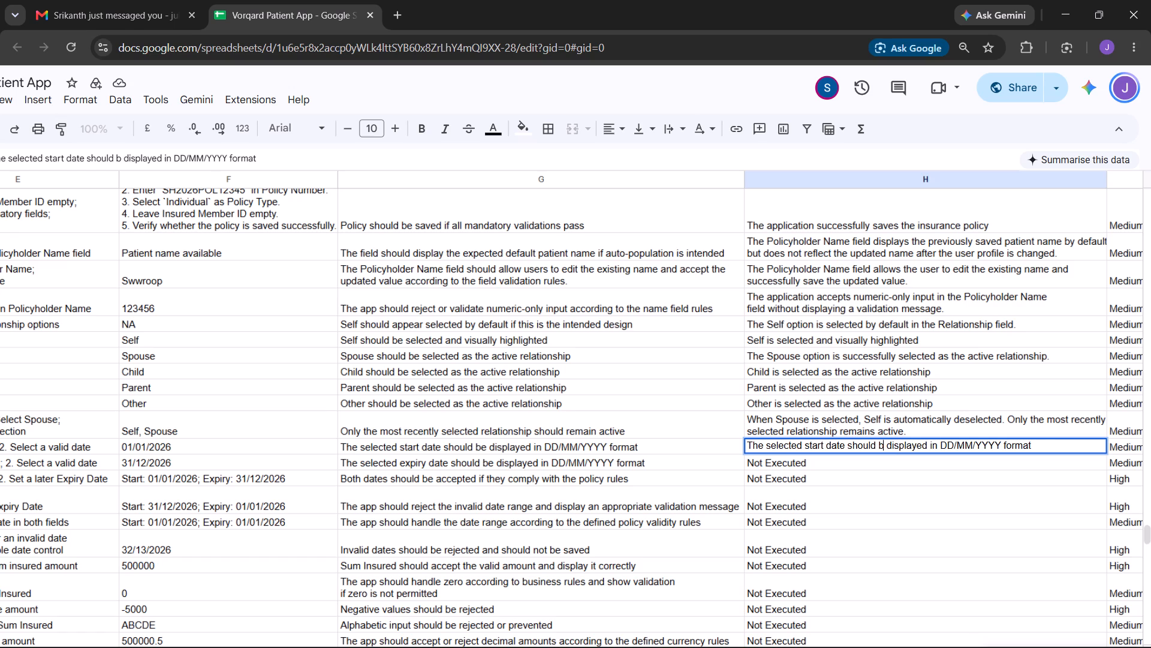
key("BackSpace")
key("BackSpace")
key("BackSpace")
key("BackSpace")
key("BackSpace")
key("BackSpace")
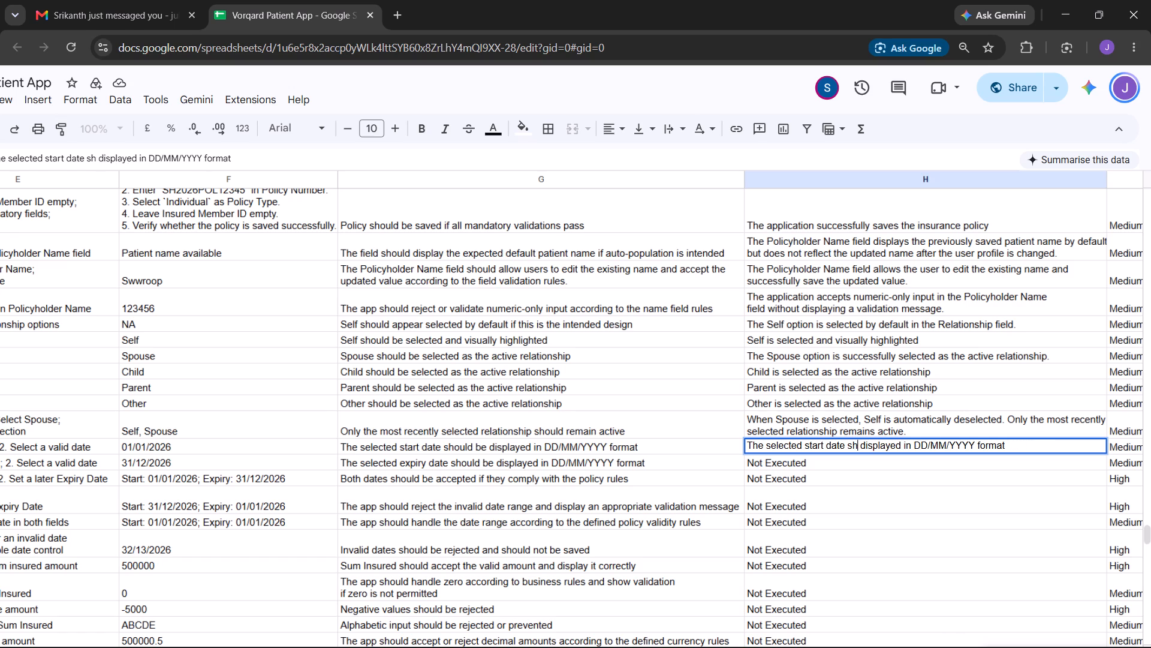
key("BackSpace")
key("BackSpace")
type("IS")
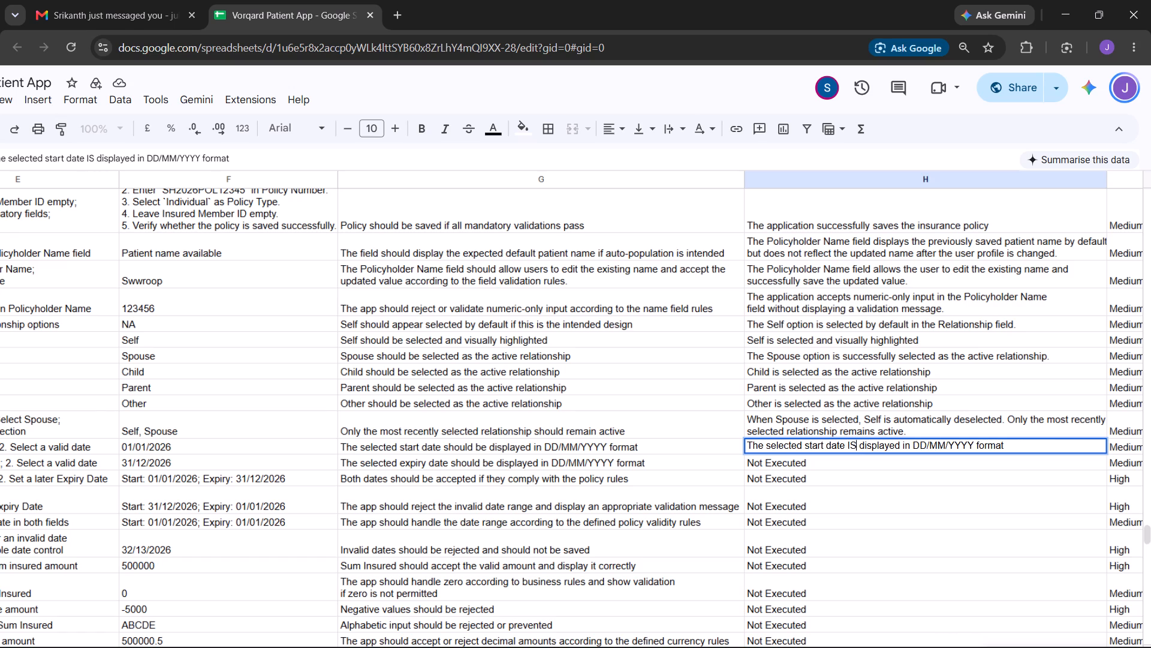
key("BackSpace")
key("BackSpace")
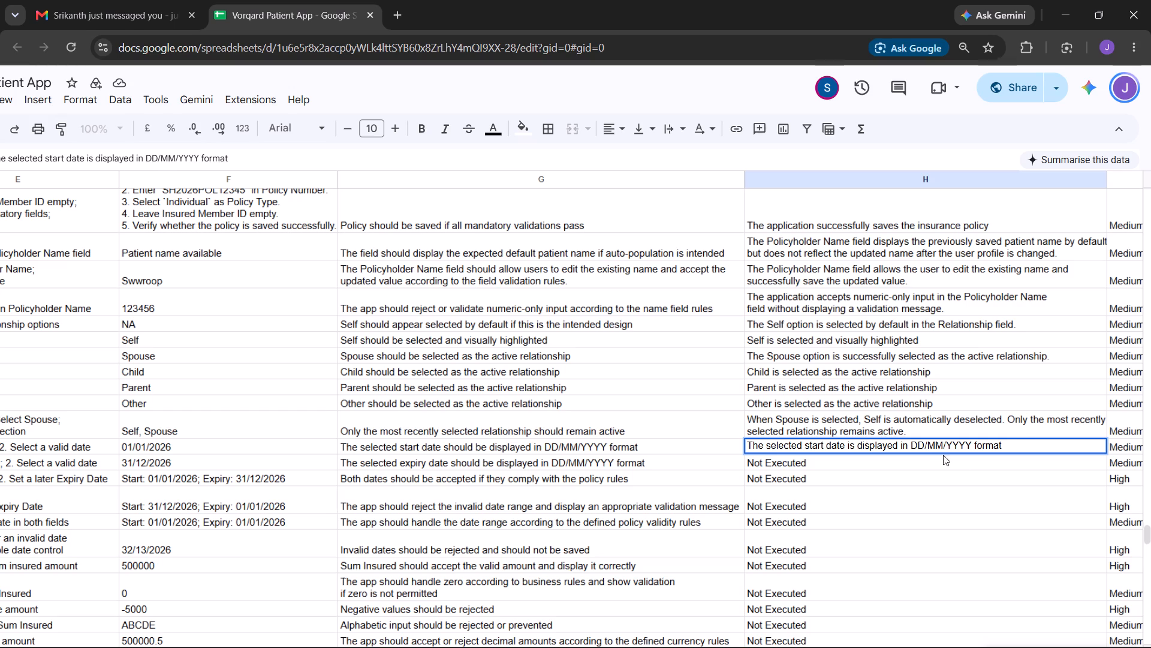
left_click(965, 468)
Set the status of the row 764 start date test case to Pass.
scroll(965, 468, "left", 3)
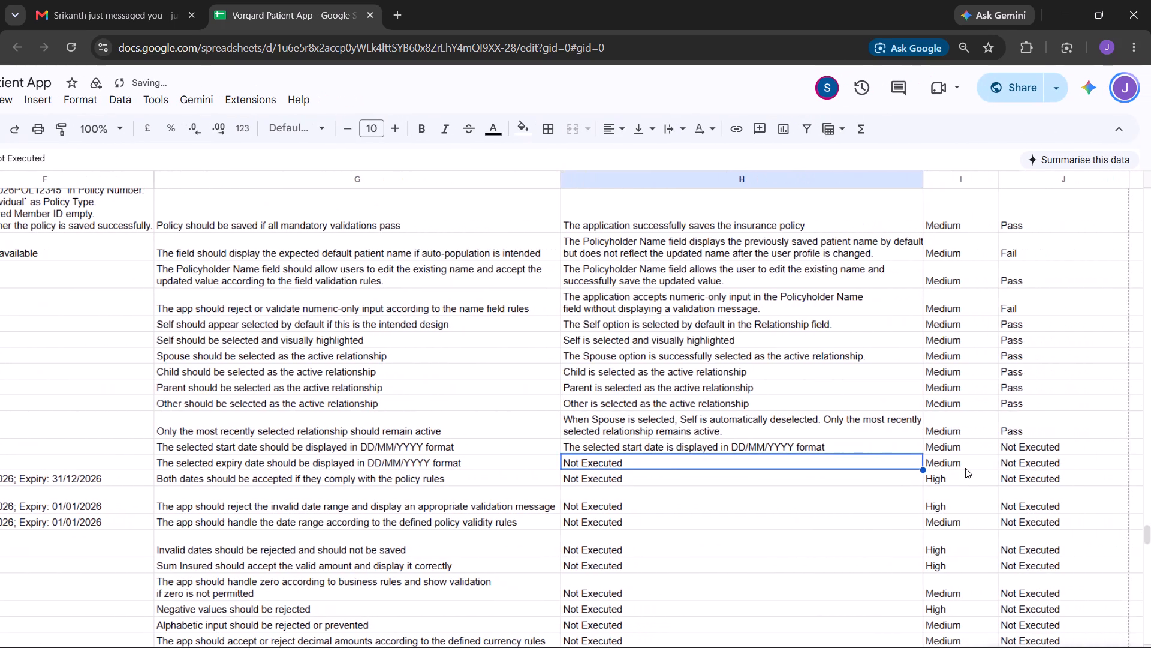
double_click(1040, 448)
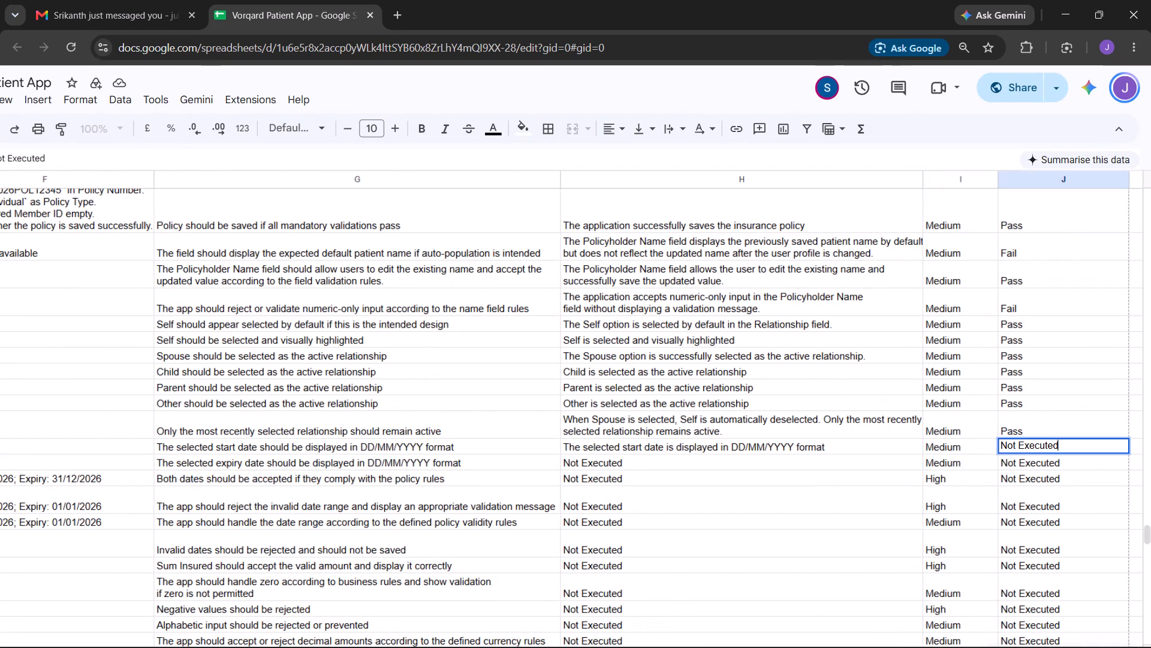
key("BackSpace")
key("BackSpace")
key("BackSpace")
key("BackSpace")
key("BackSpace")
key("BackSpace")
key("BackSpace")
key("BackSpace")
key("BackSpace")
key("BackSpace")
key("BackSpace")
key("BackSpace")
key("BackSpace")
key("BackSpace")
key("BackSpace")
key("BackSpace")
key("p")
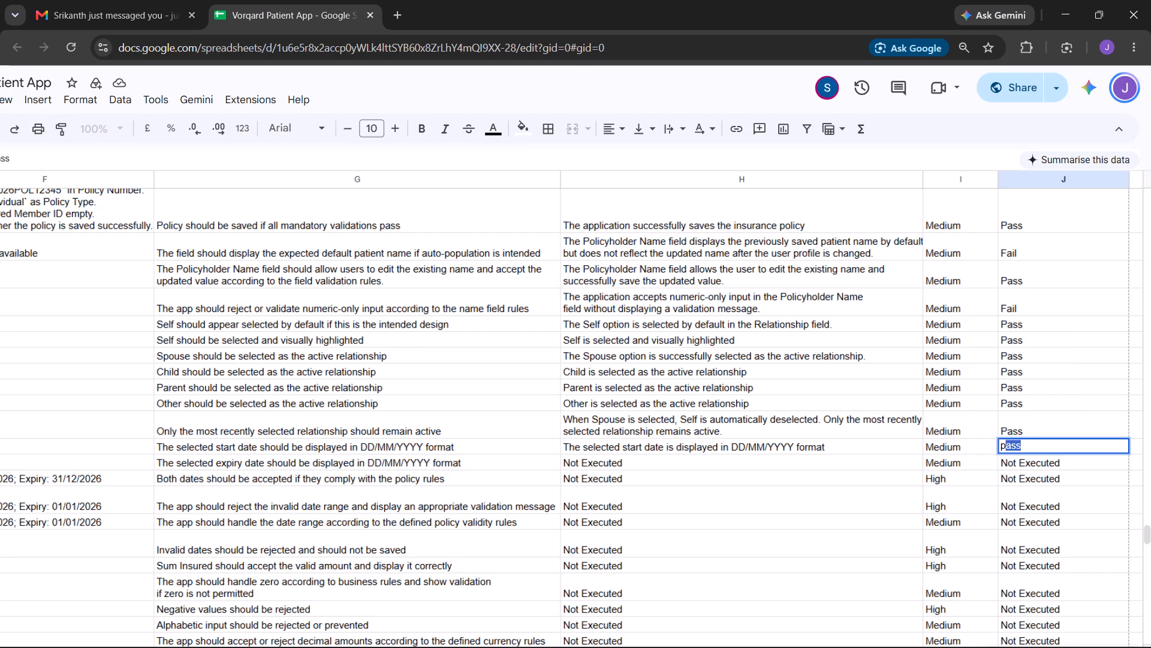
key("Return")
Copy the row 765 expected result about the expiry date format into its actual result cell, replacing Not Executed.
scroll(1040, 448, "left", 1)
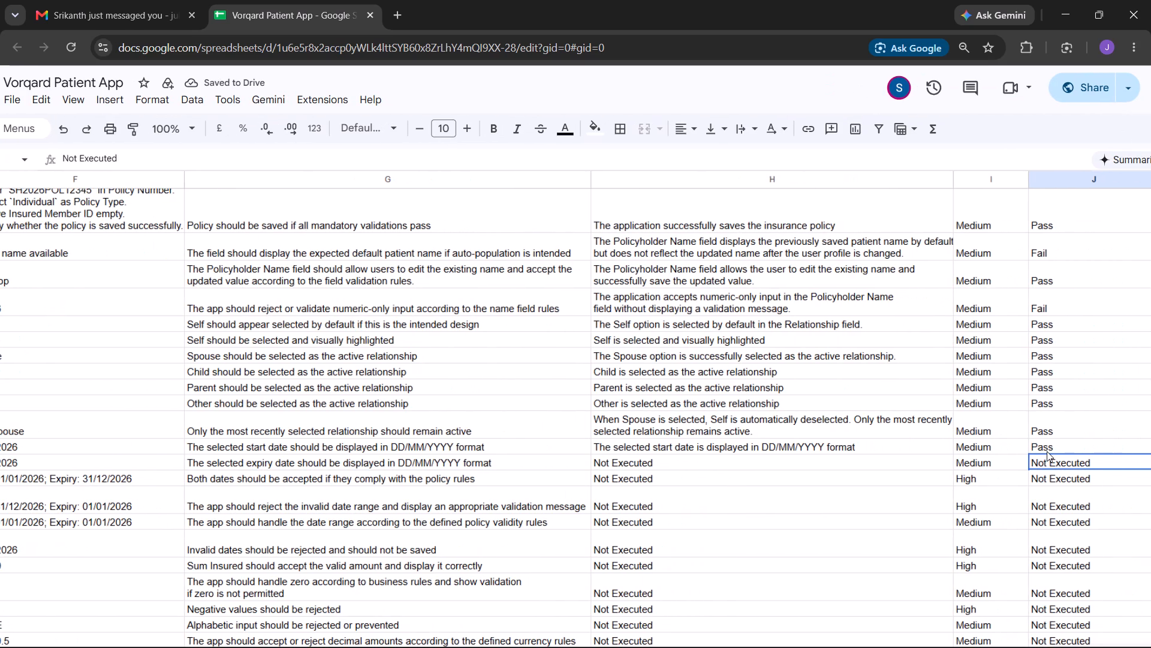
scroll(896, 464, "right", 1)
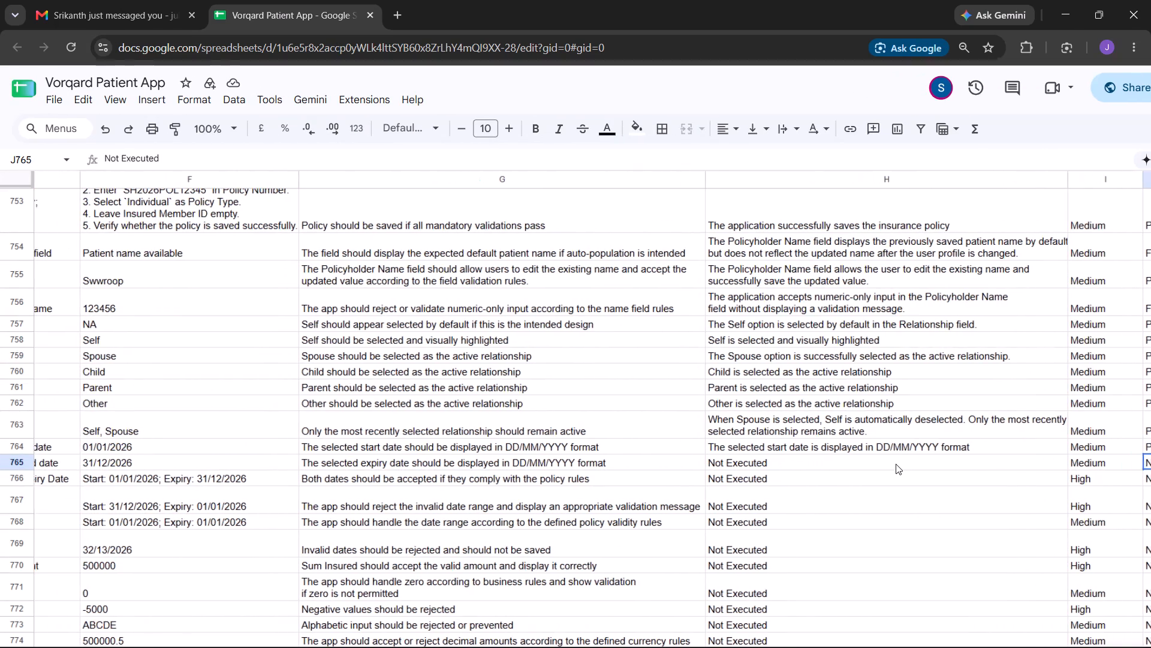
scroll(896, 464, "right", 2)
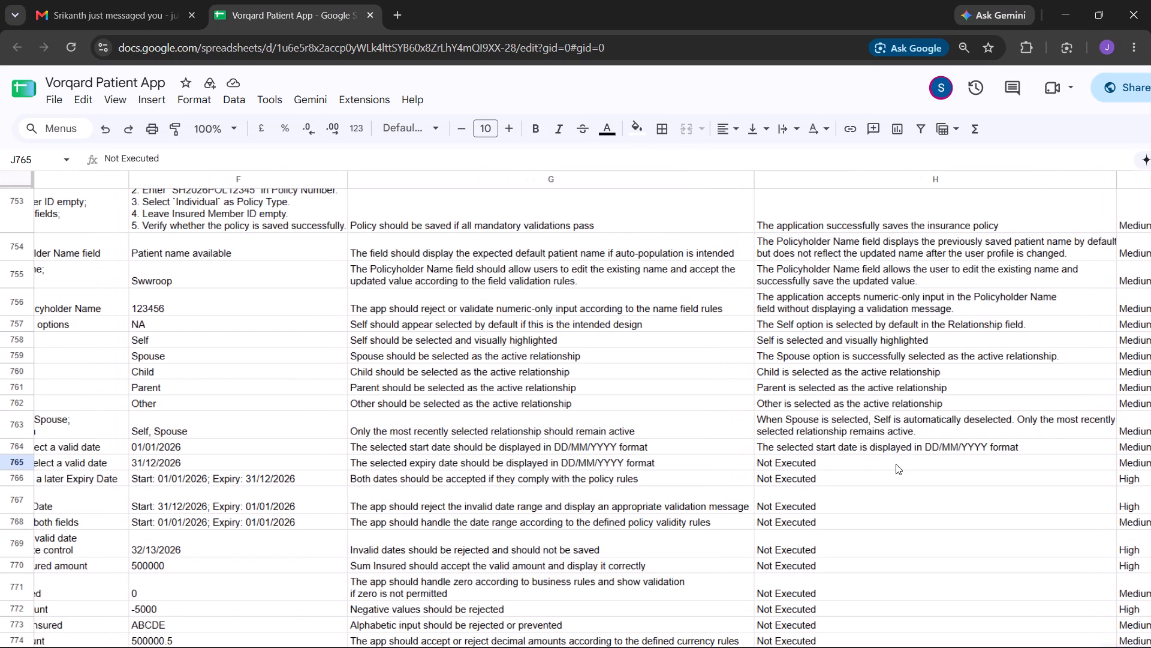
double_click(675, 466)
key("ctrl+a")
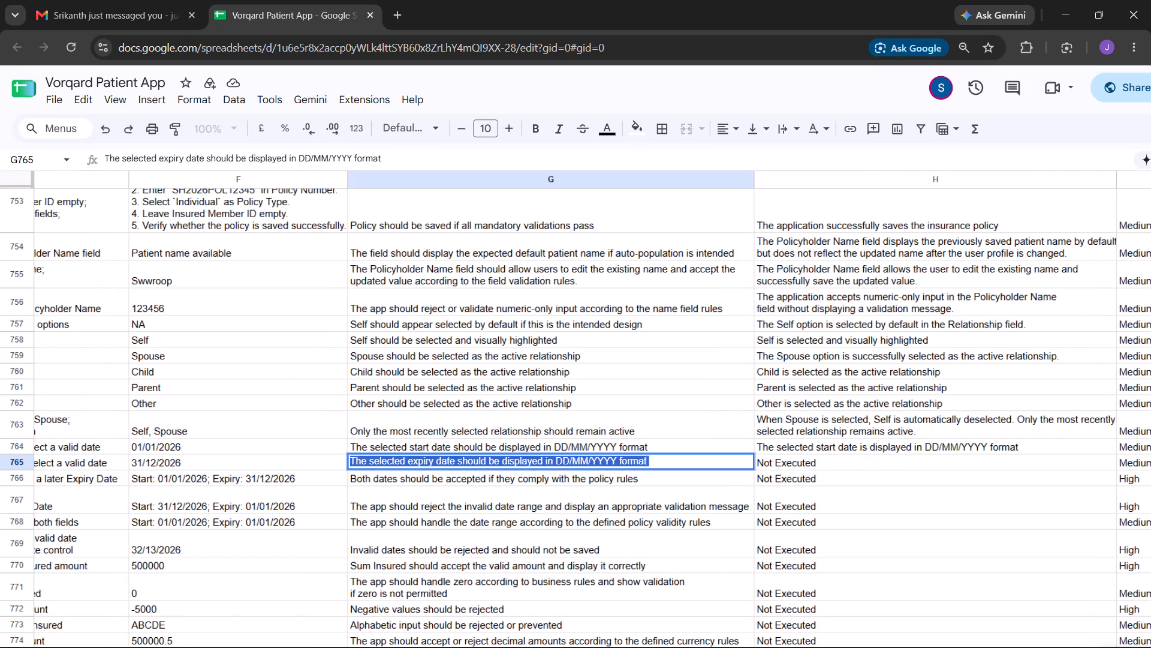
key("ctrl+c")
double_click(802, 466)
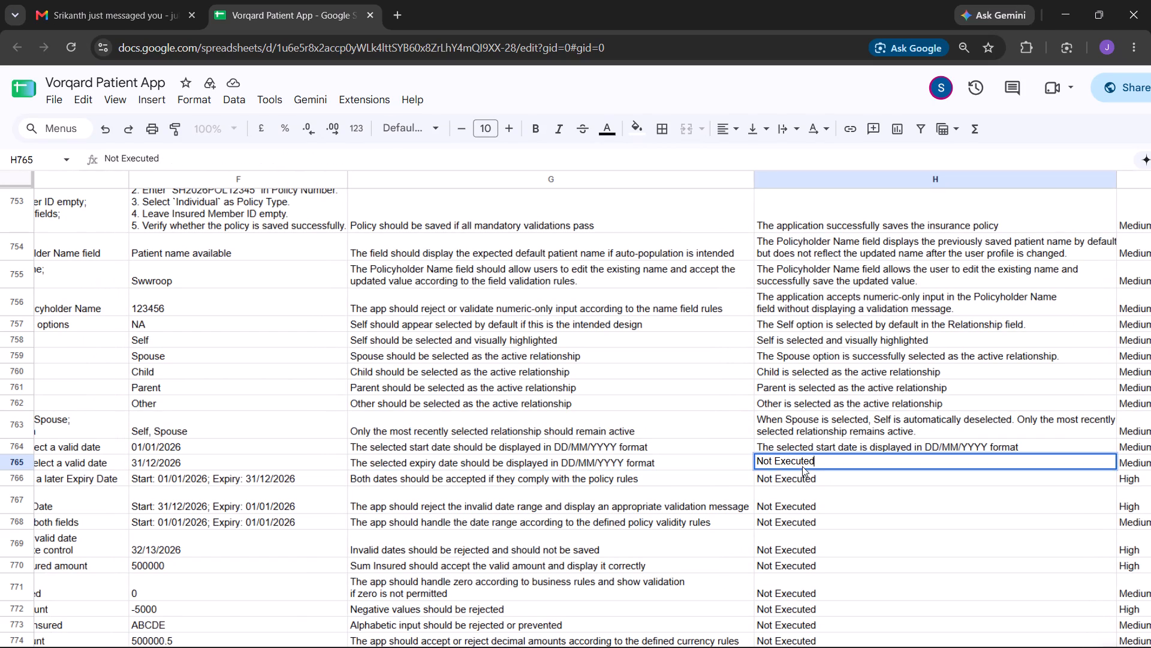
key("ctrl+a")
key("ctrl+v")
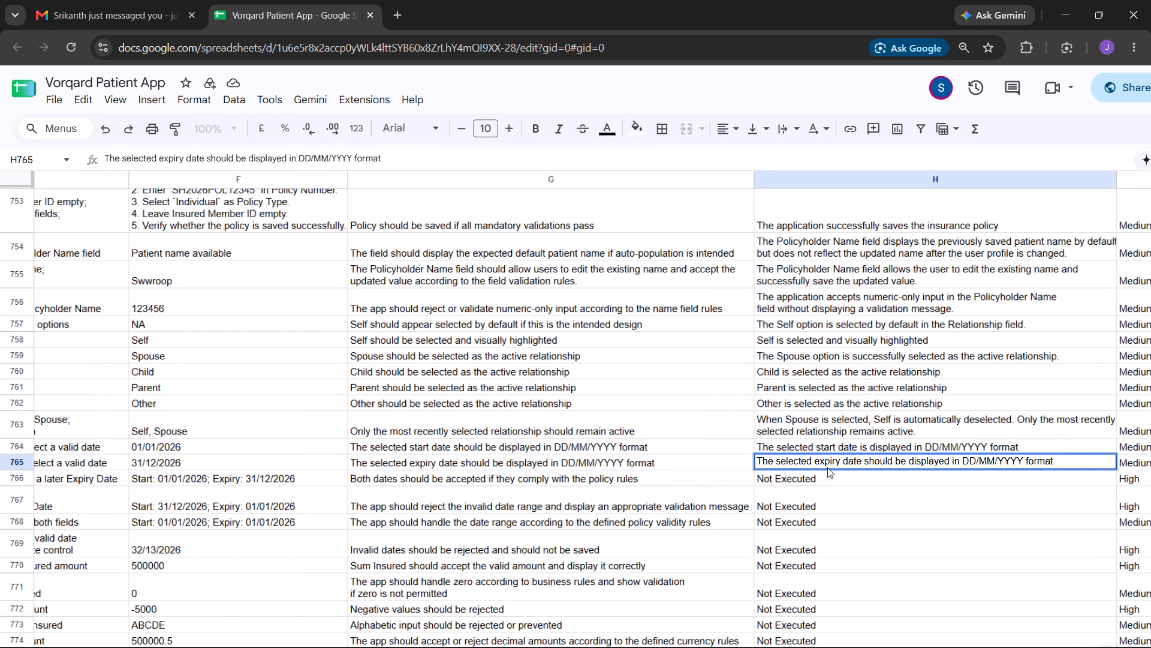
scroll(827, 467, "left", 1)
left_click(855, 477)
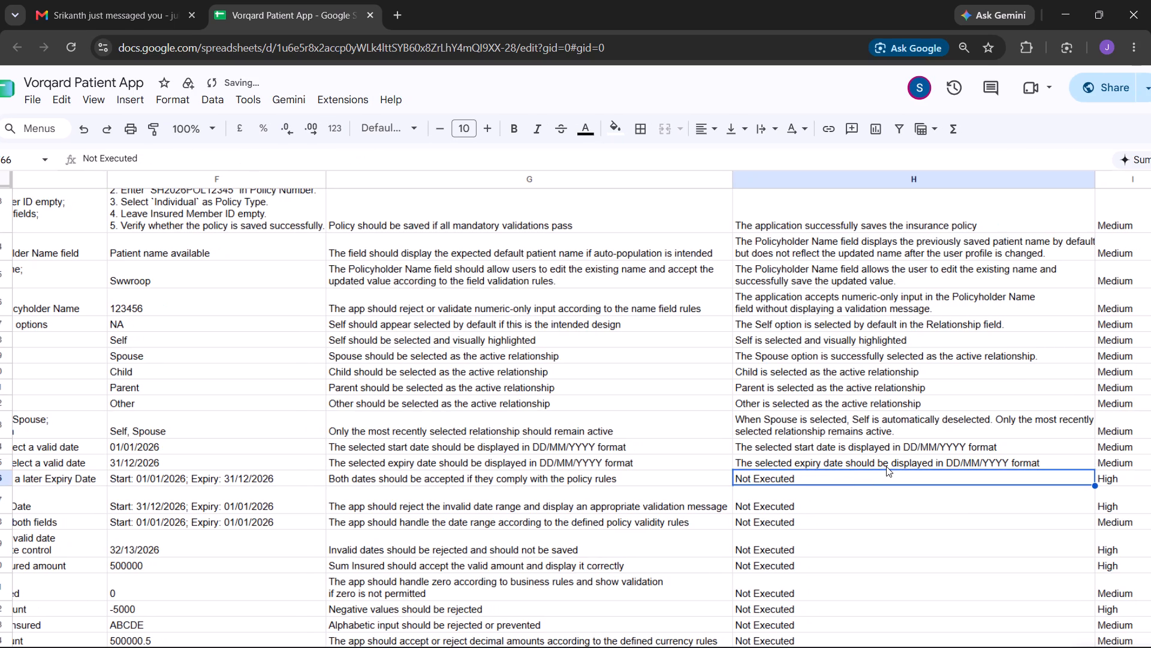
Reword the row 765 actual result to "The selected expiry date is displayed in DD/MM/YYYY format".
double_click(886, 466)
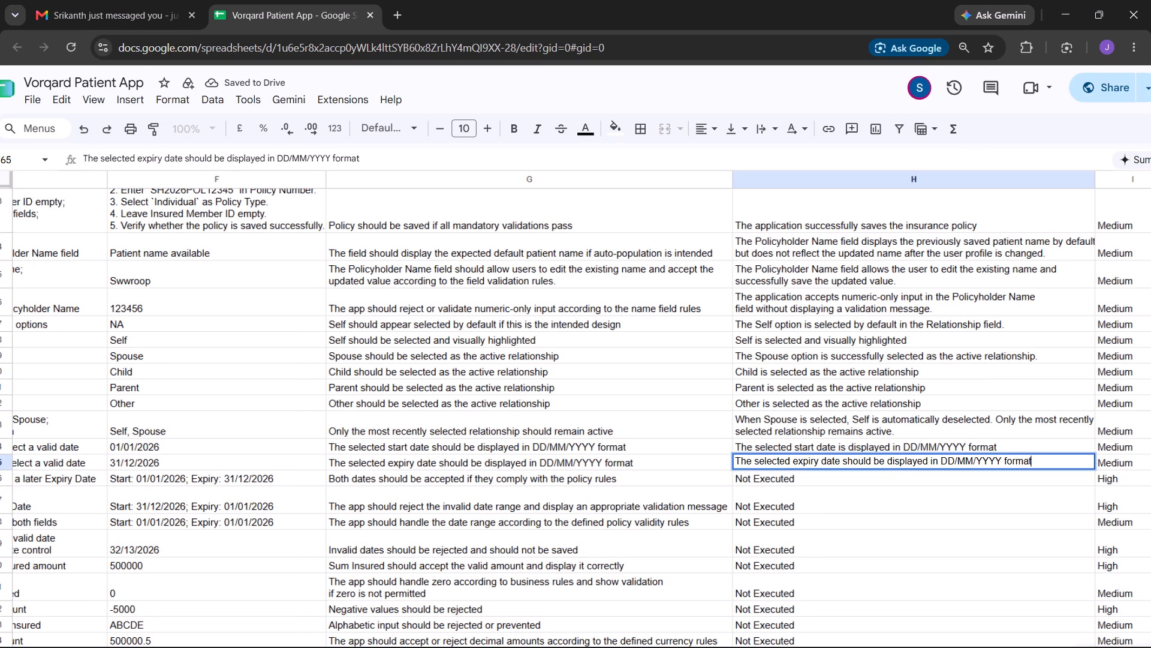
left_click(884, 466)
left_click(884, 464)
key("BackSpace")
key("BackSpace")
key("BackSpace")
key("BackSpace")
key("BackSpace")
key("BackSpace")
key("BackSpace")
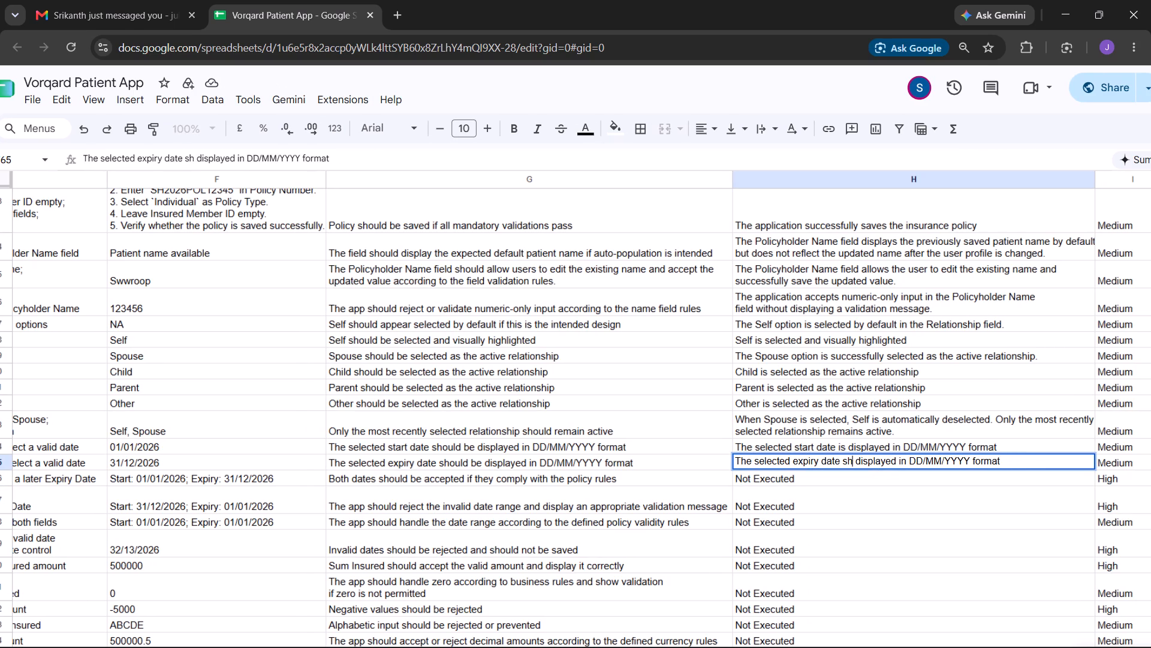
key("BackSpace")
key("BackSpace")
type("is")
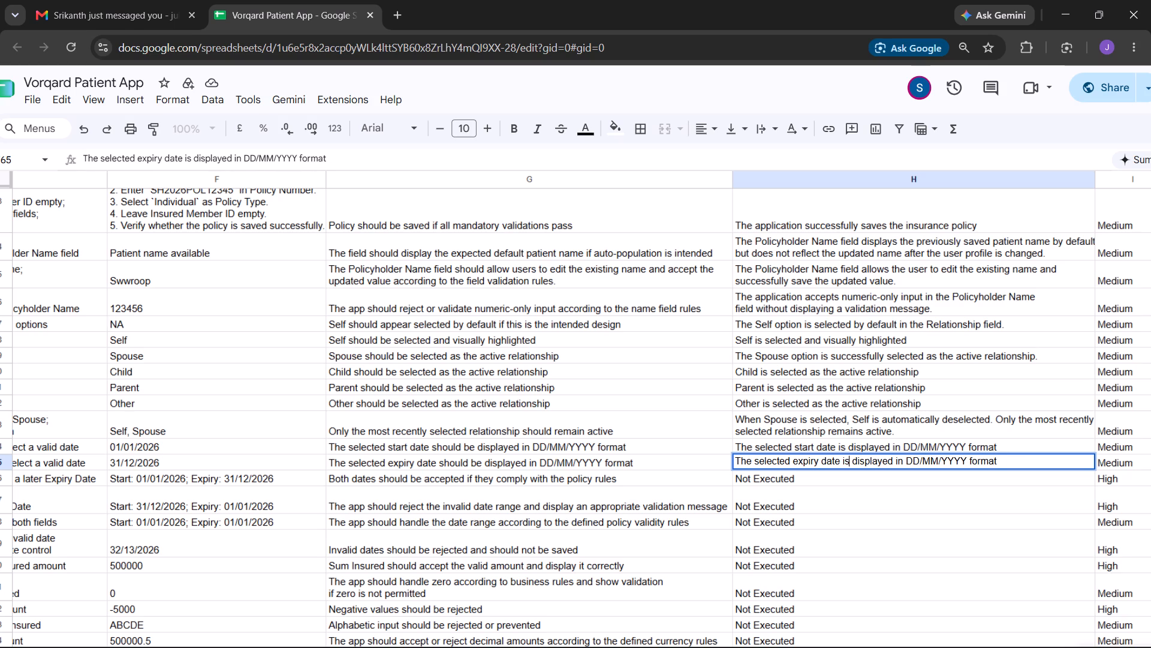
left_click(942, 479)
Set the status of the row 765 expiry date test case to Pass.
scroll(942, 479, "left", 2)
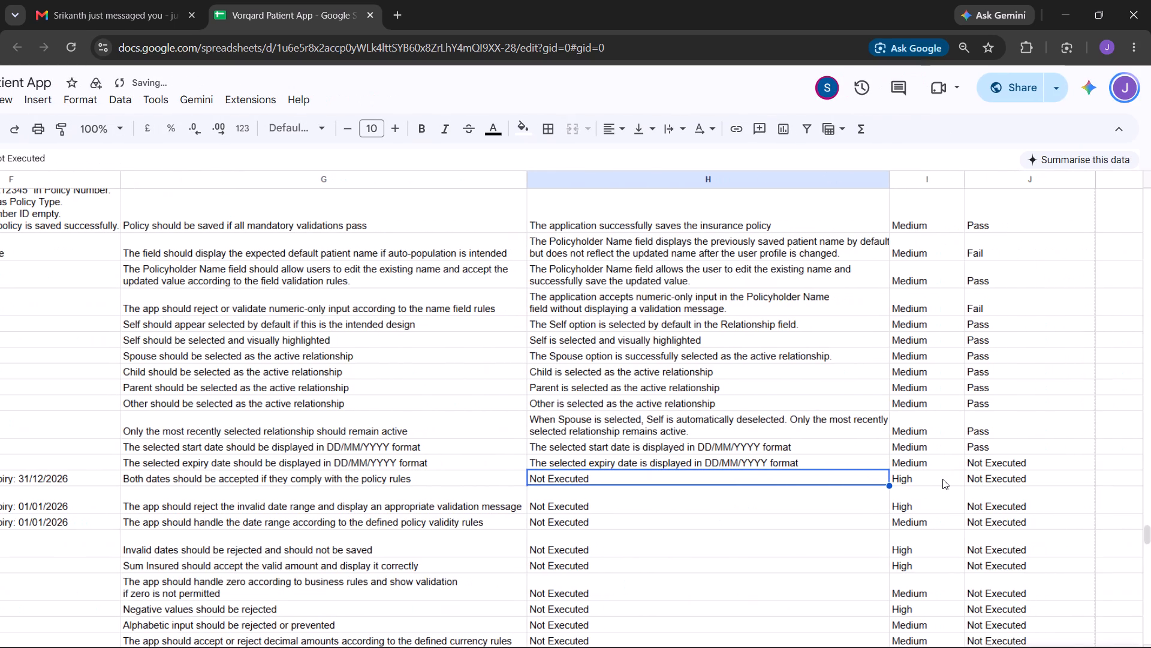
double_click(998, 460)
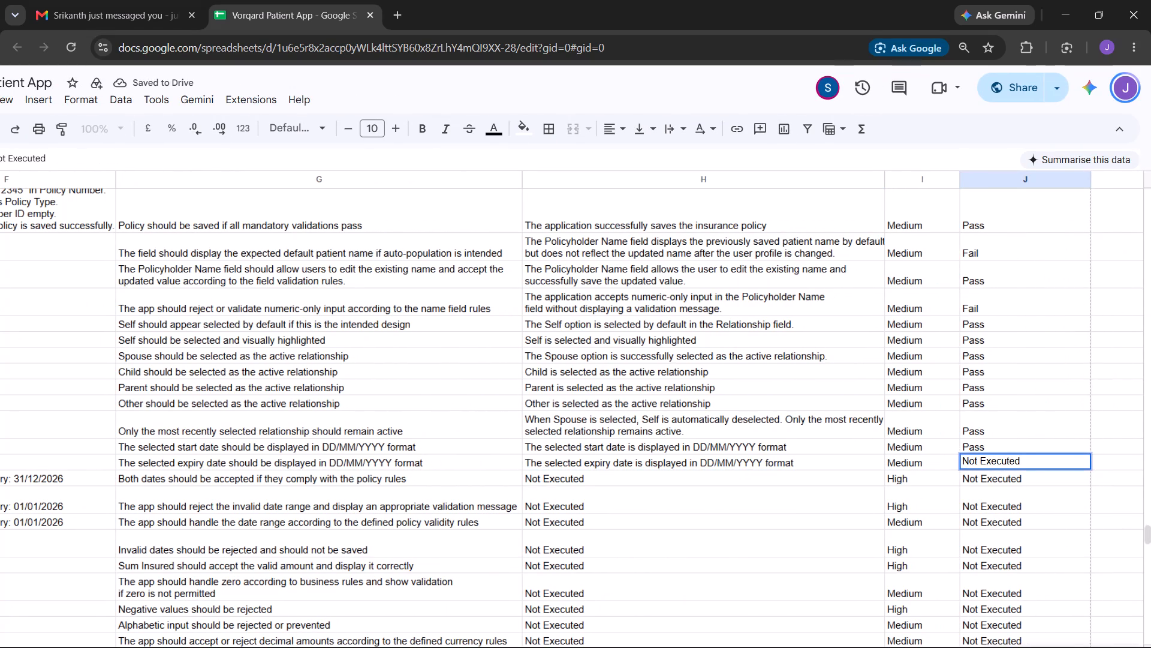
key("BackSpace")
key("BackSpace")
key("BackSpace")
key("BackSpace")
key("BackSpace")
key("BackSpace")
key("BackSpace")
key("BackSpace")
key("BackSpace")
key("BackSpace")
key("BackSpace")
key("BackSpace")
key("BackSpace")
key("BackSpace")
key("BackSpace")
key("BackSpace")
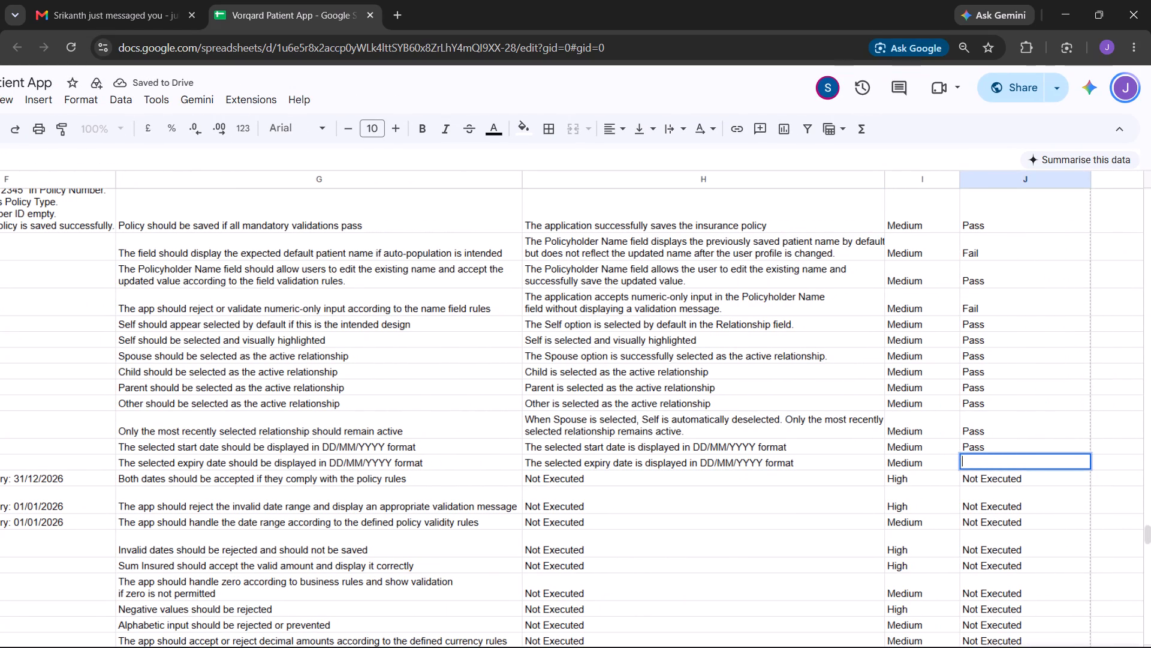
key("p")
key("Return")
scroll(998, 460, "right", 1)
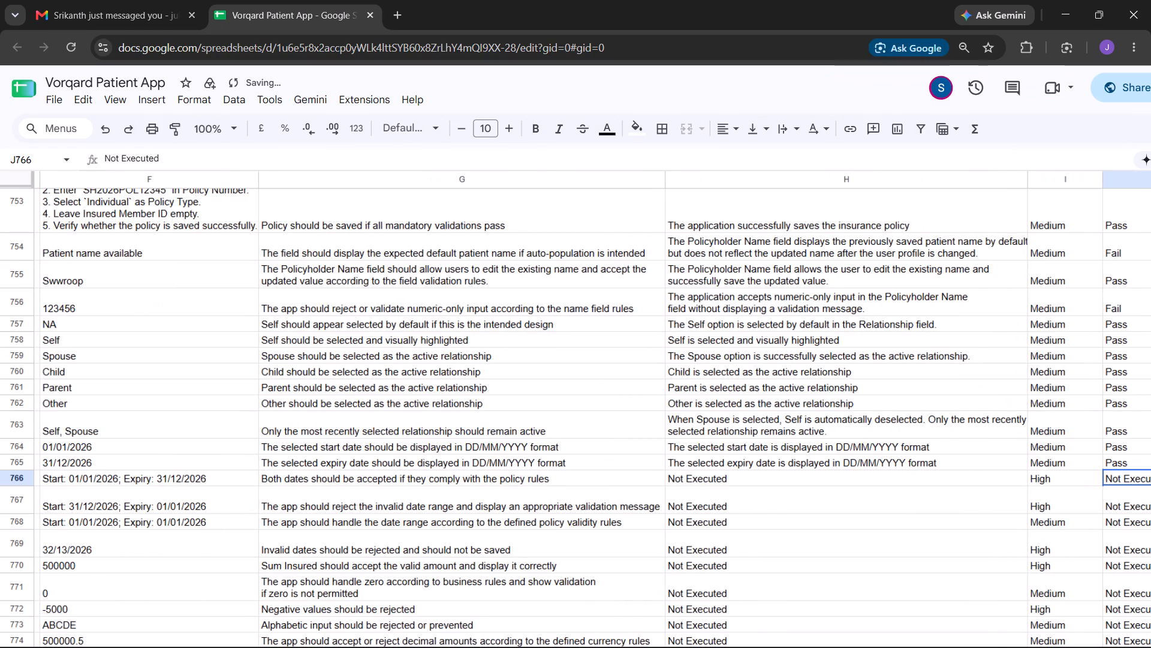
scroll(998, 460, "right", 1)
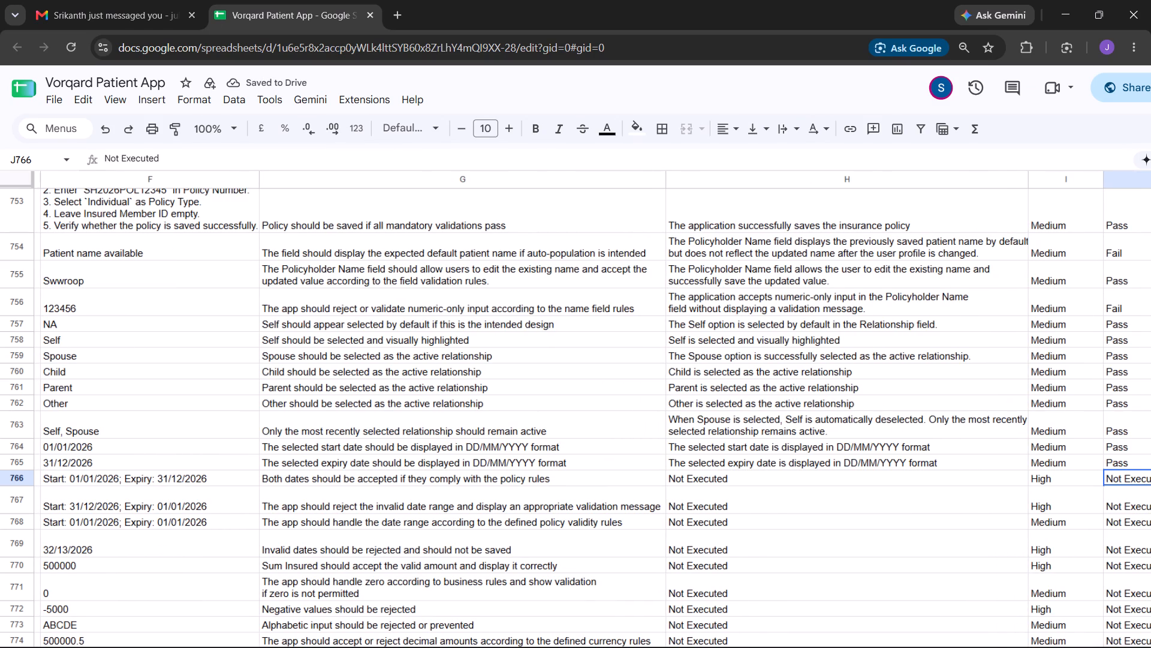
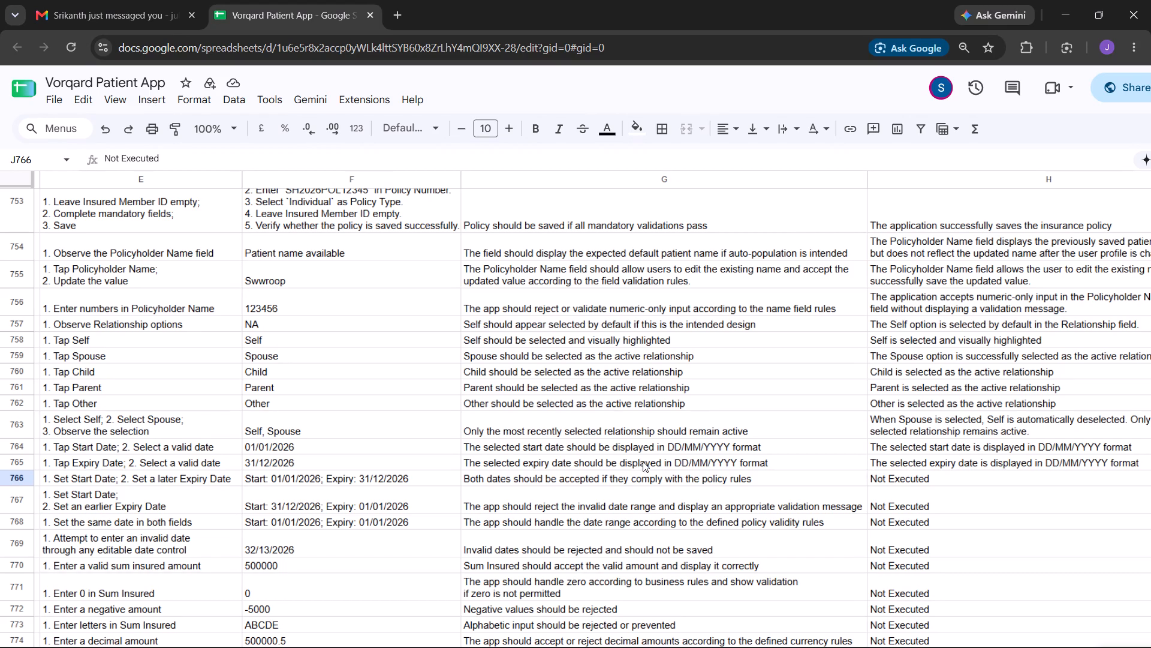
Review the row 766 test case's steps, test data and expected result, along with the Insurance Details cases below it.
left_click(631, 478)
scroll(631, 478, "left", 1)
scroll(631, 478, "down", 2)
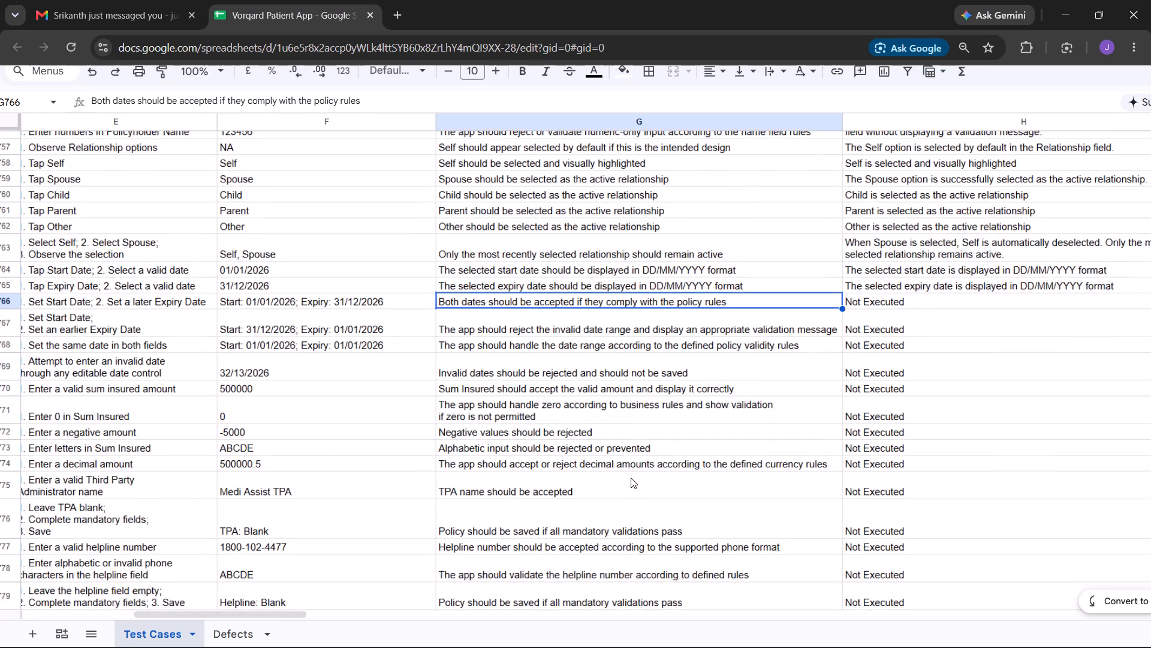
scroll(631, 478, "down", 7)
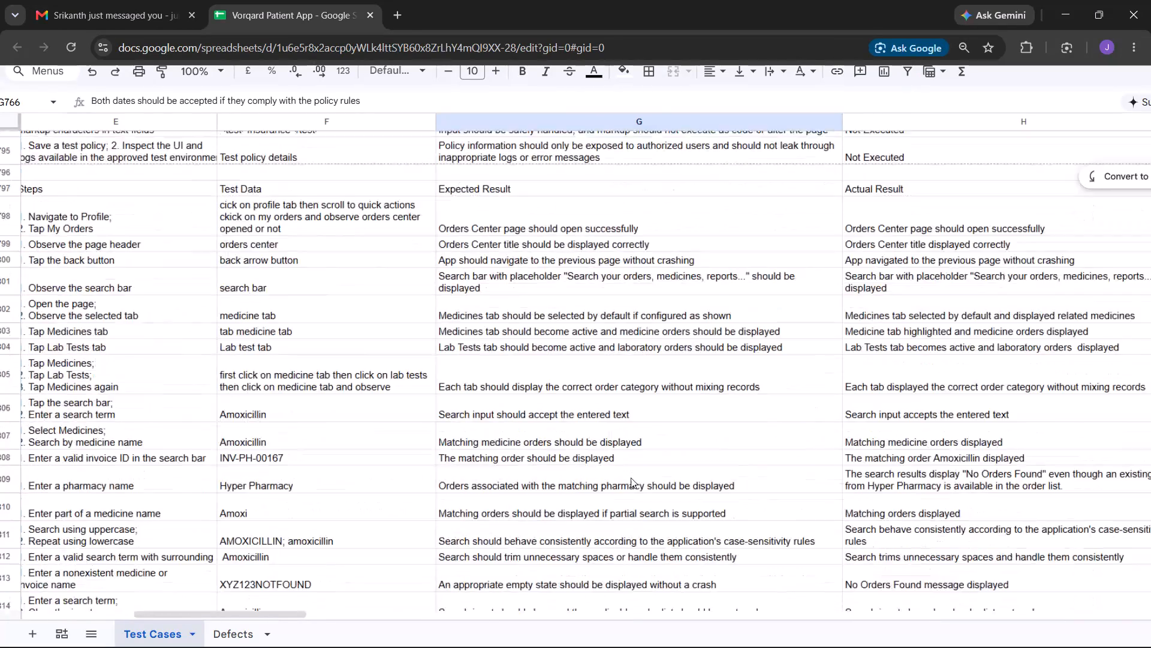
scroll(631, 478, "up", 2)
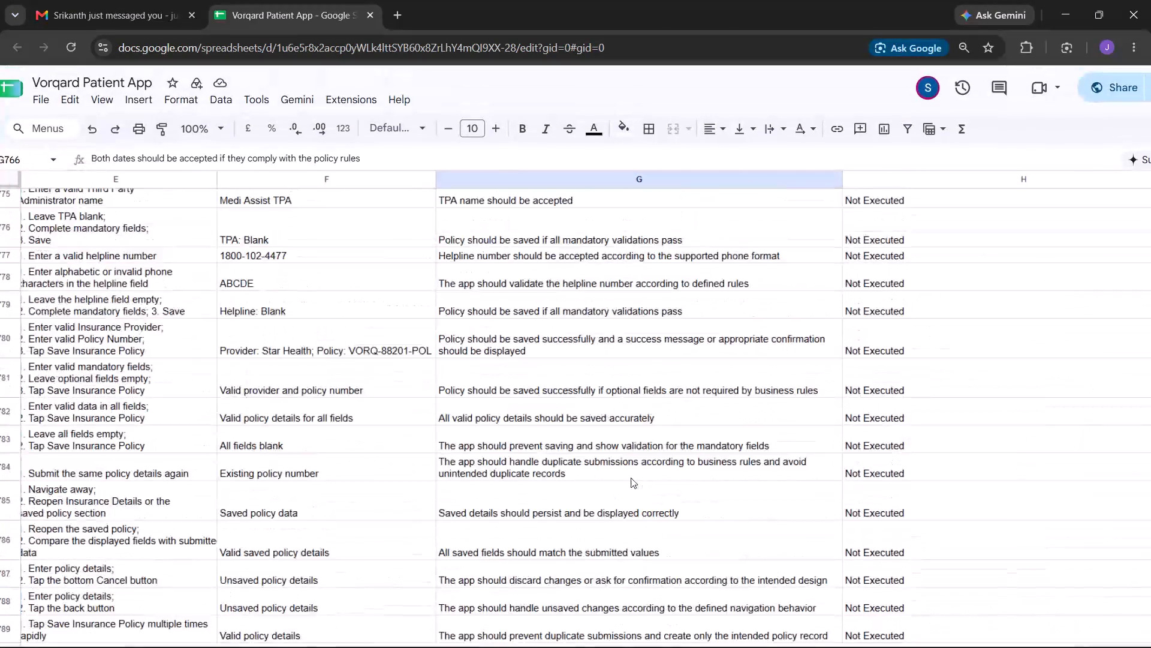
scroll(631, 478, "up", 2)
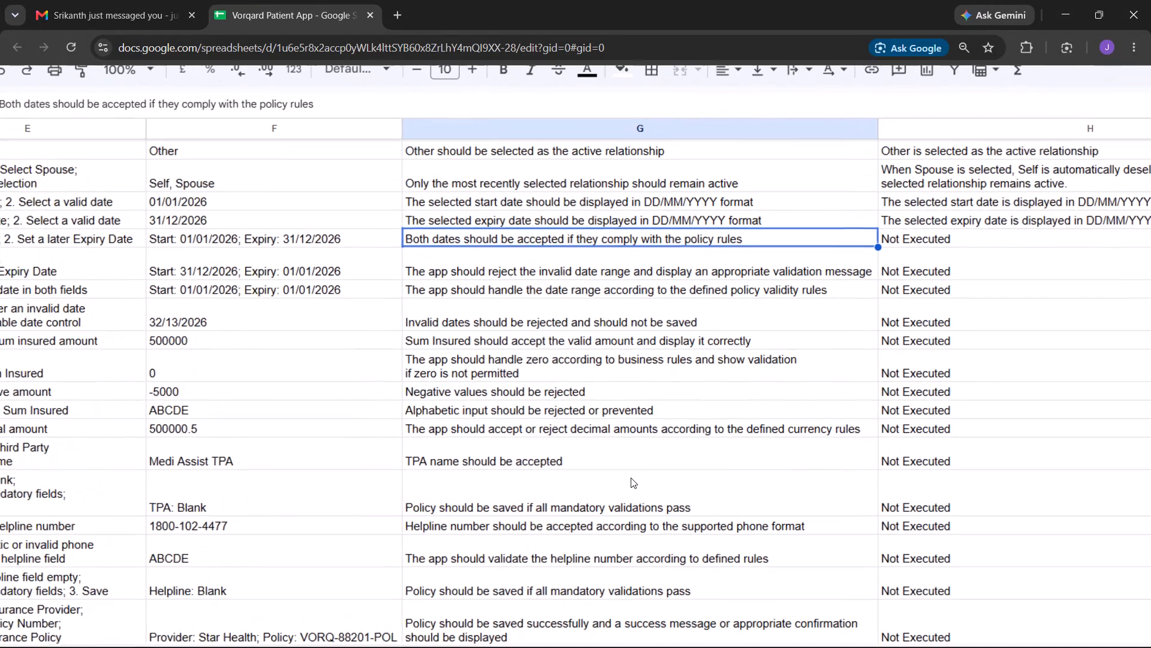
scroll(631, 478, "right", 2)
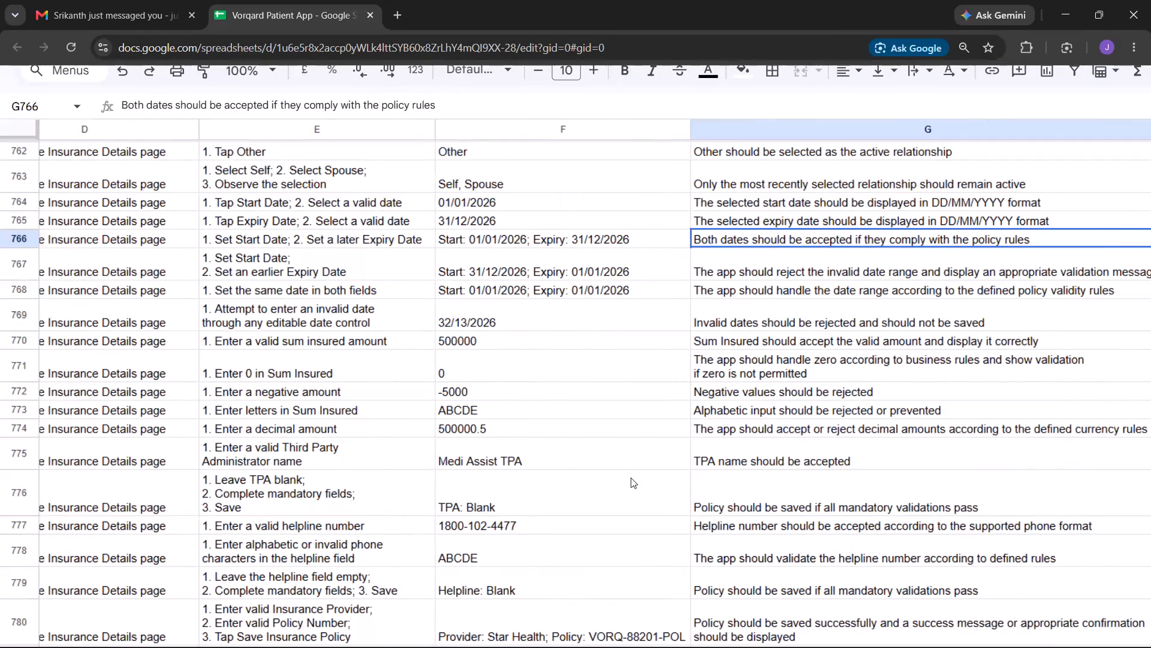
scroll(631, 478, "right", 2)
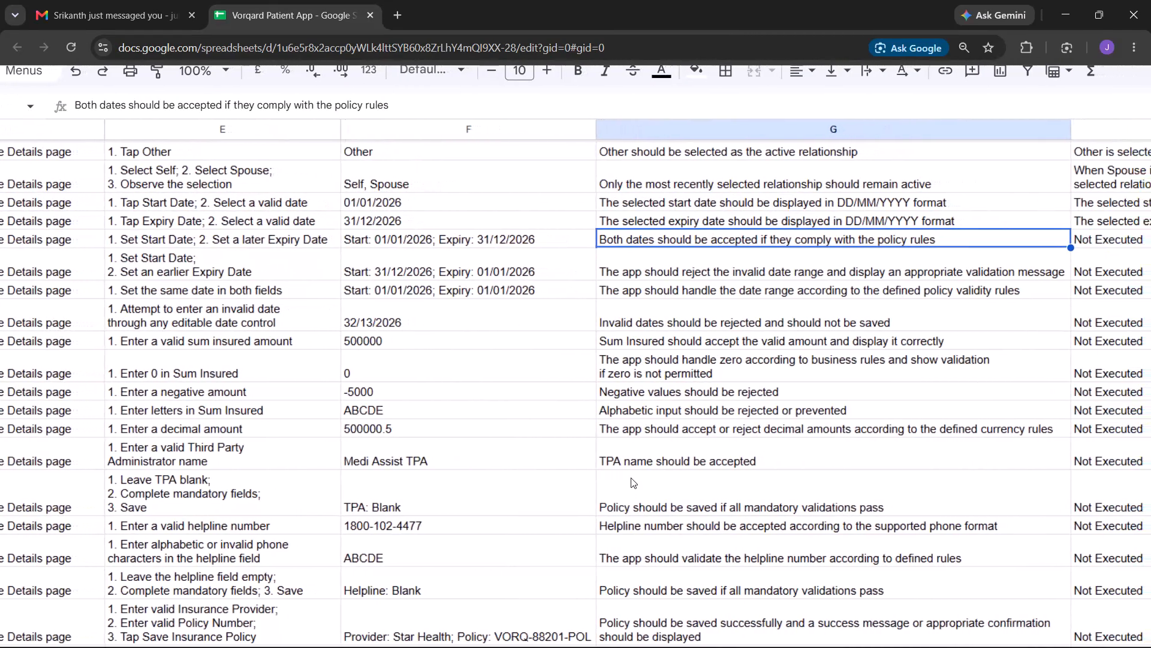
scroll(631, 478, "right", 2)
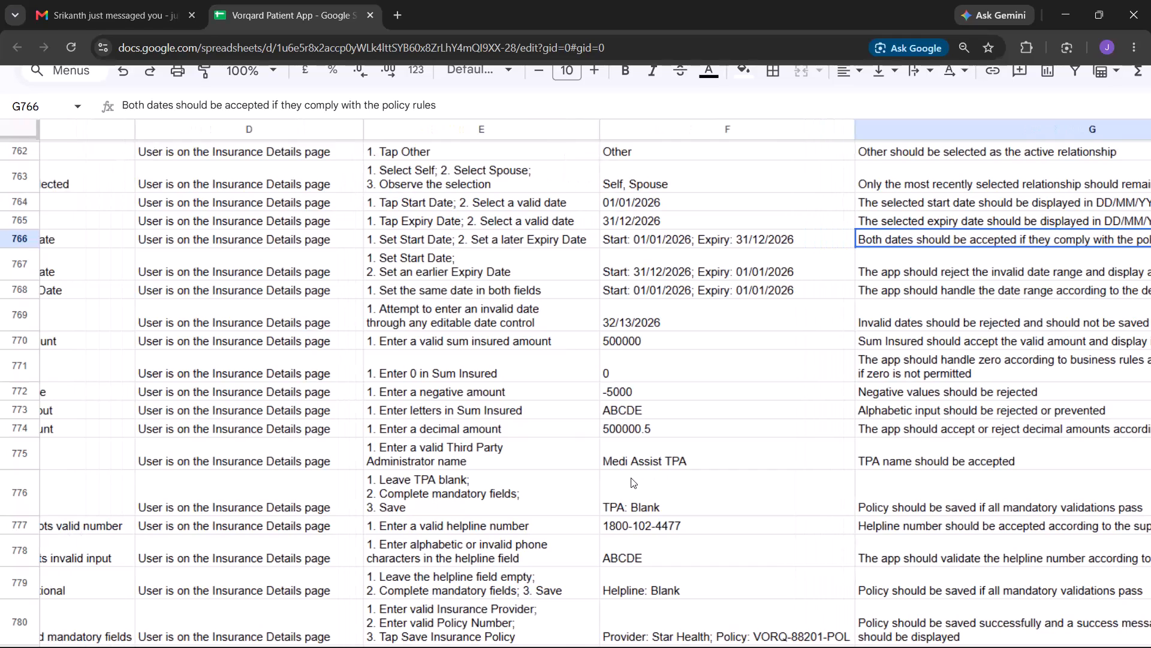
scroll(631, 478, "left", 1)
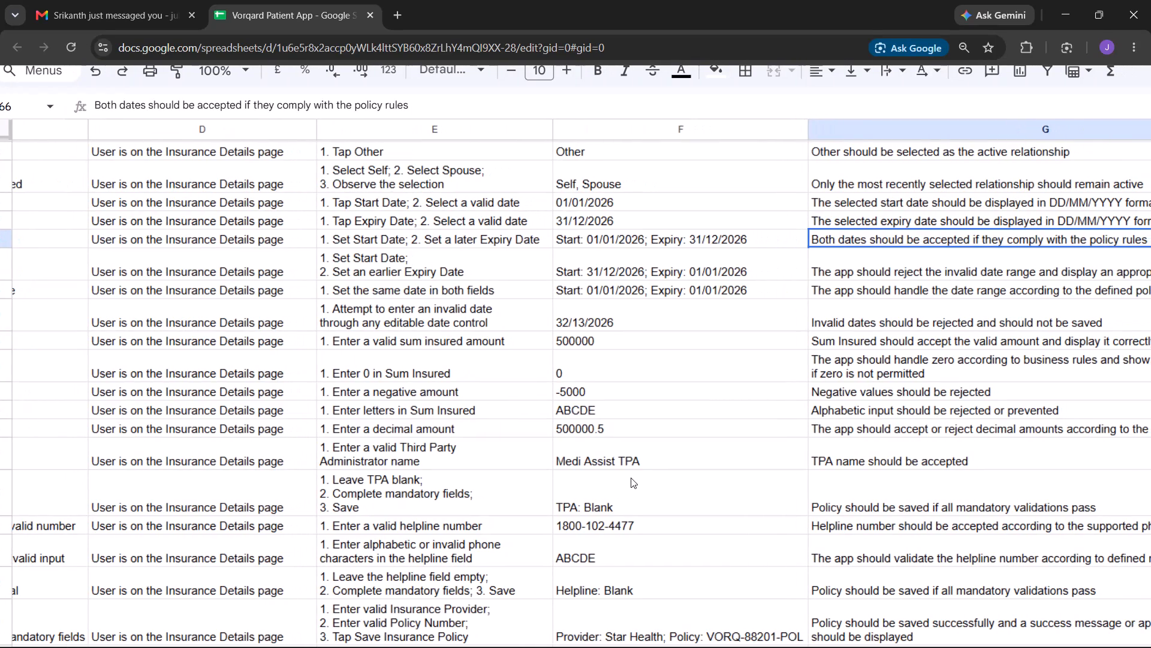
scroll(631, 478, "left", 6)
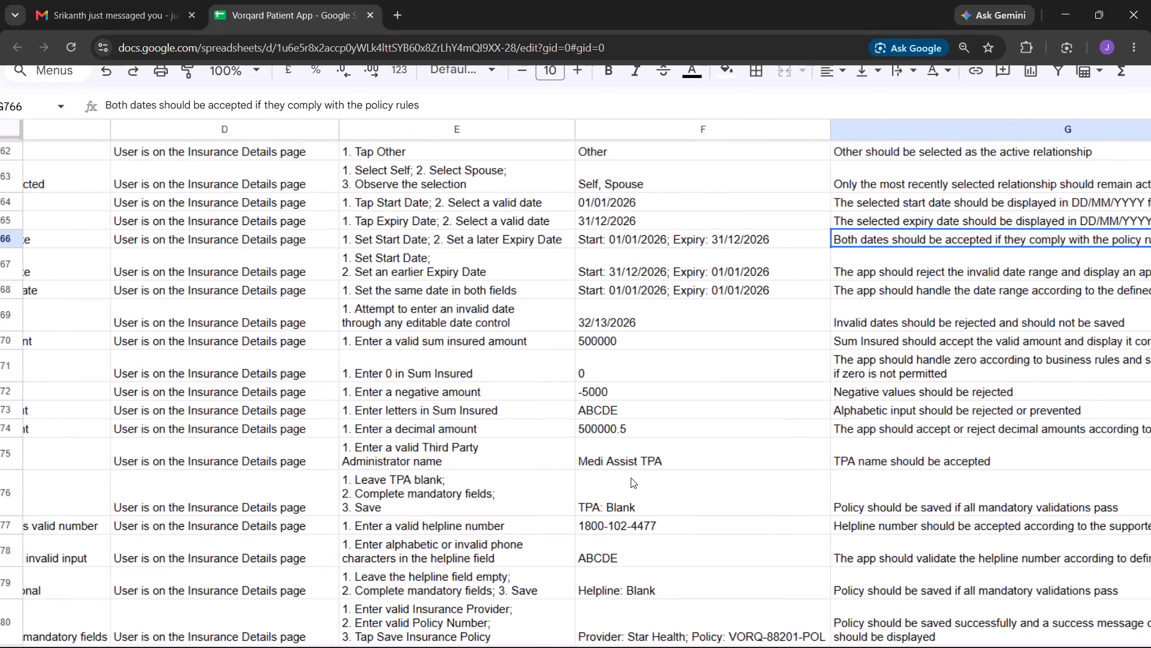
scroll(631, 478, "left", 1)
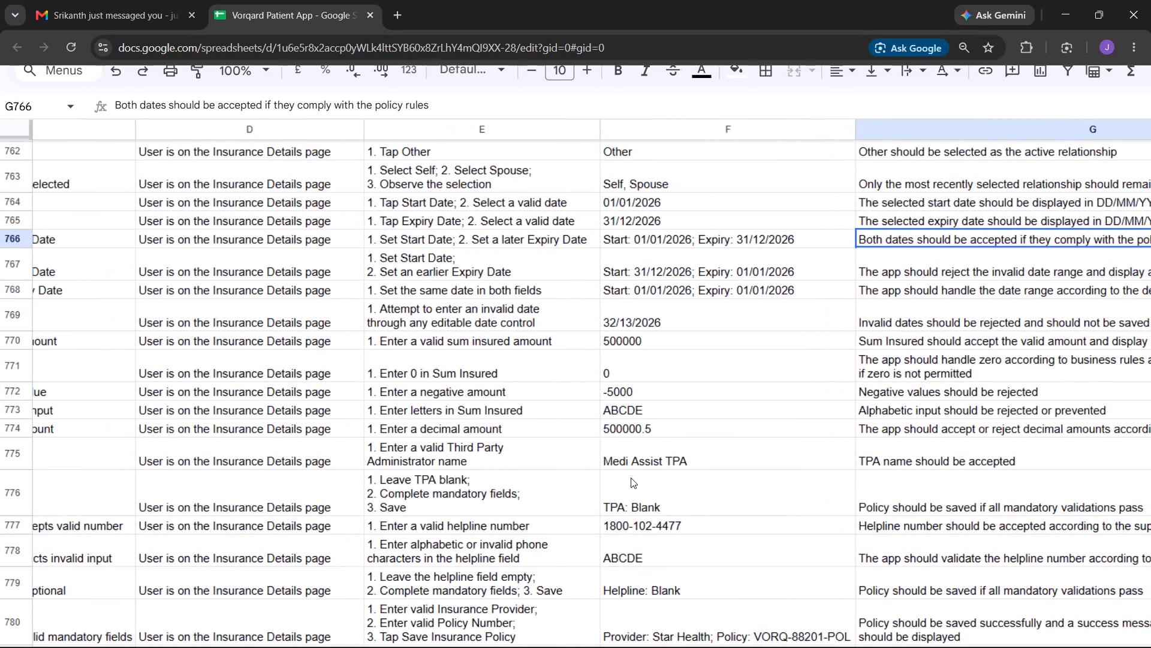
scroll(631, 478, "left", 1)
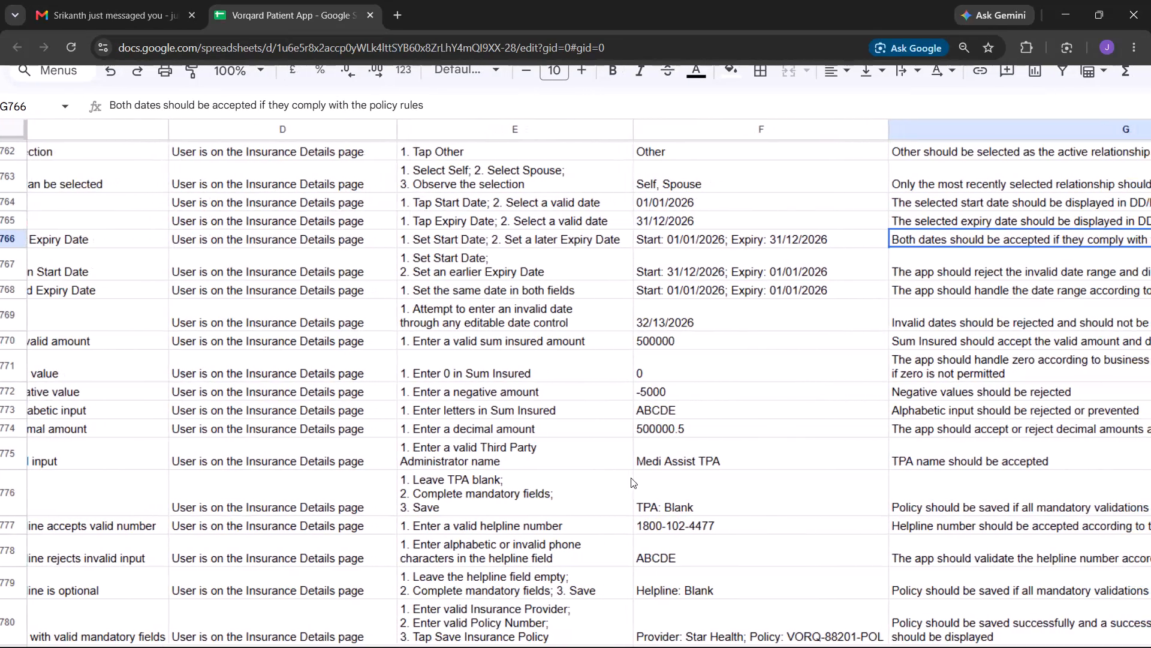
scroll(631, 478, "left", 2)
scroll(631, 478, "right", 1)
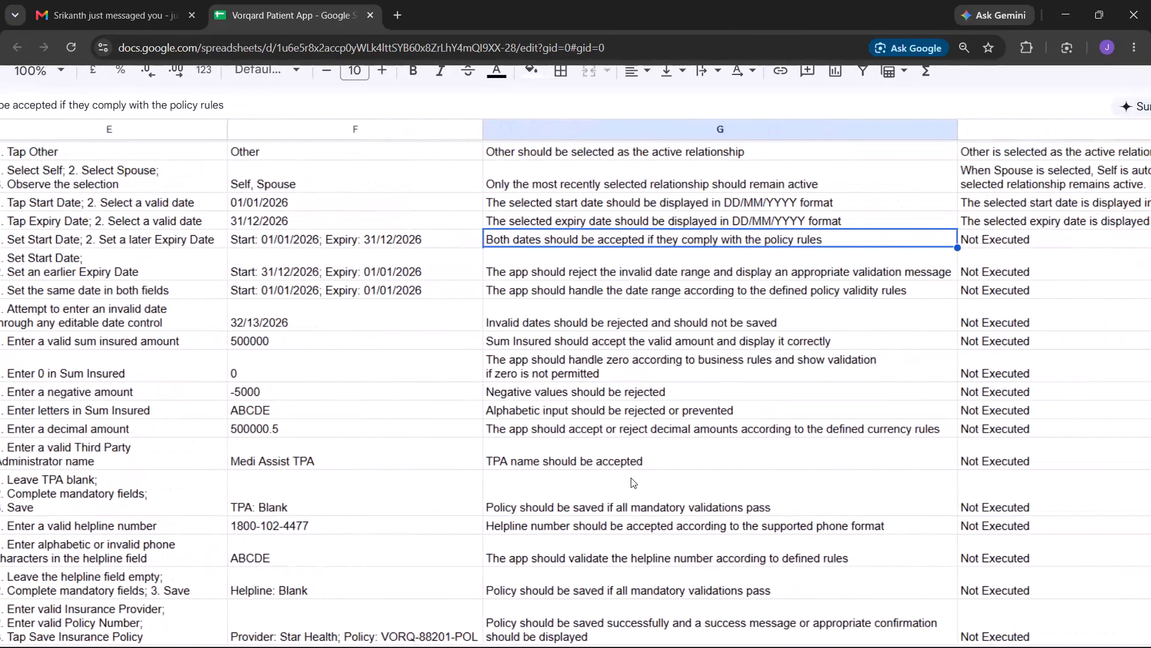
scroll(631, 478, "right", 1)
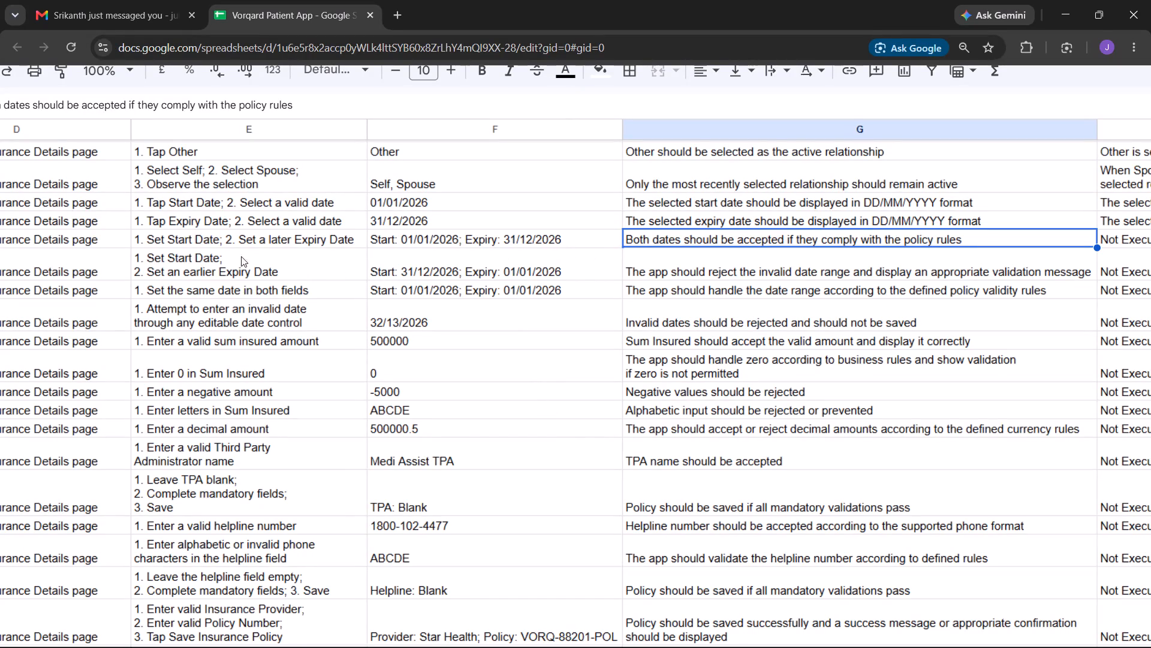
left_click(91, 236)
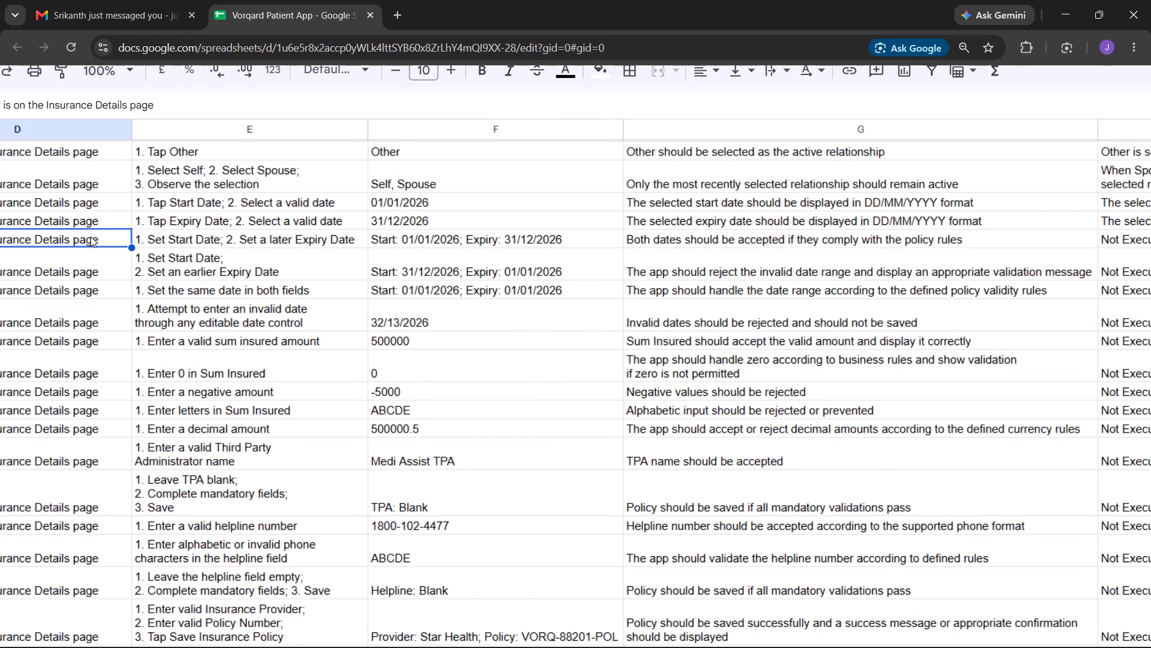
scroll(91, 236, "right", 2)
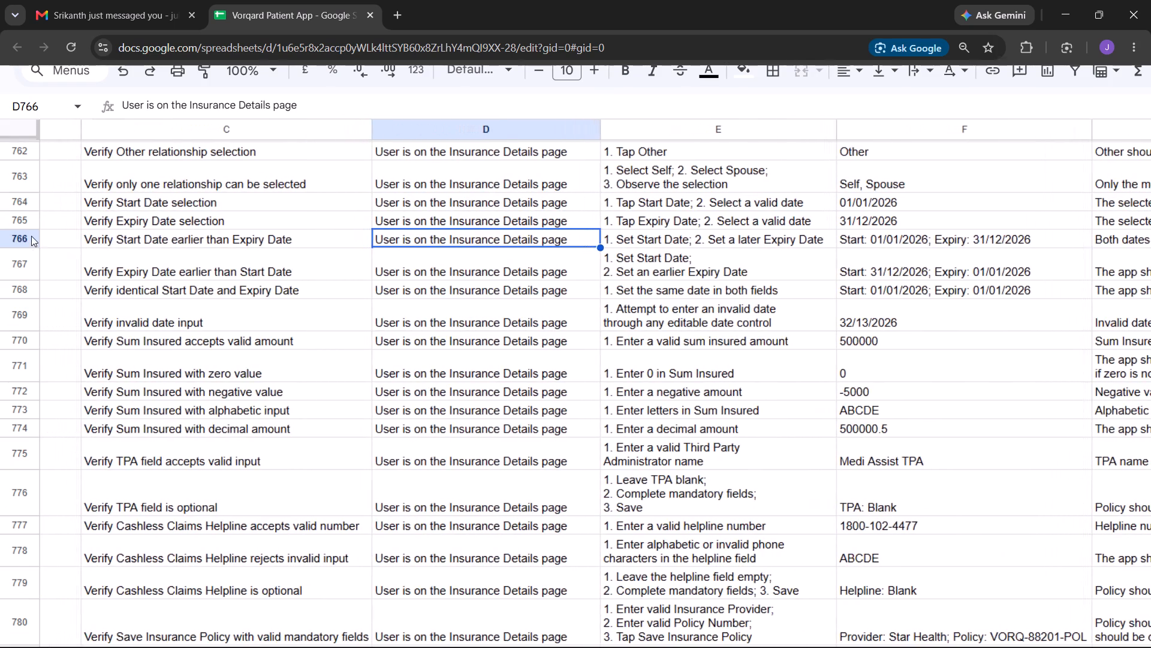
left_click(31, 236)
key("ctrl+c")
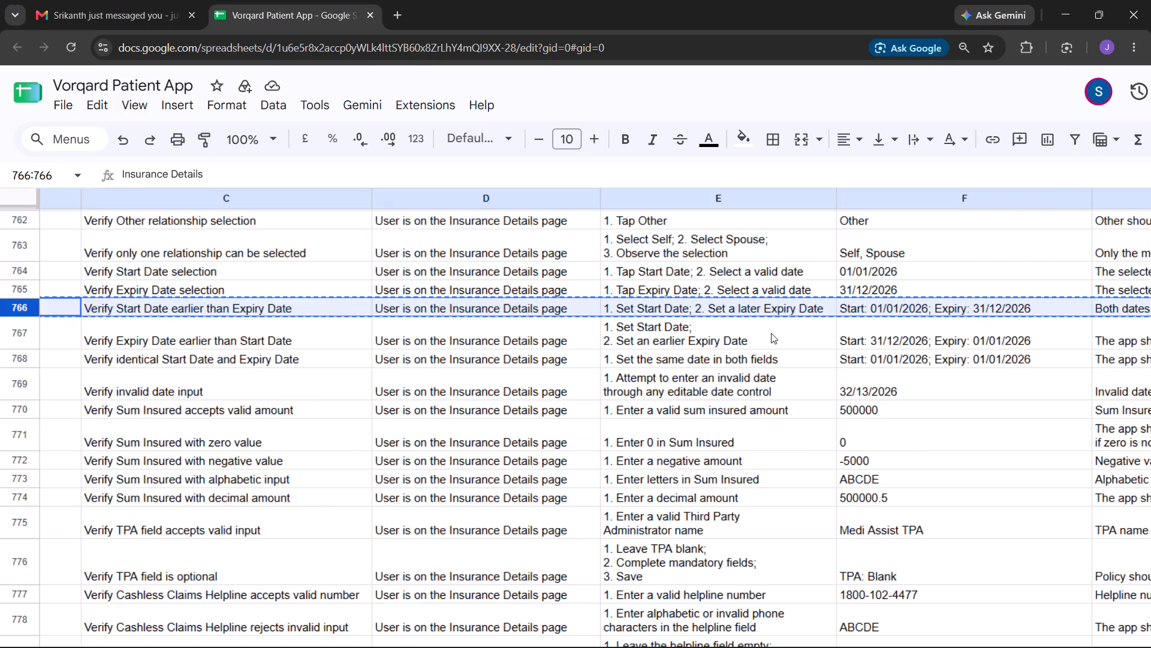
scroll(829, 323, "left", 5)
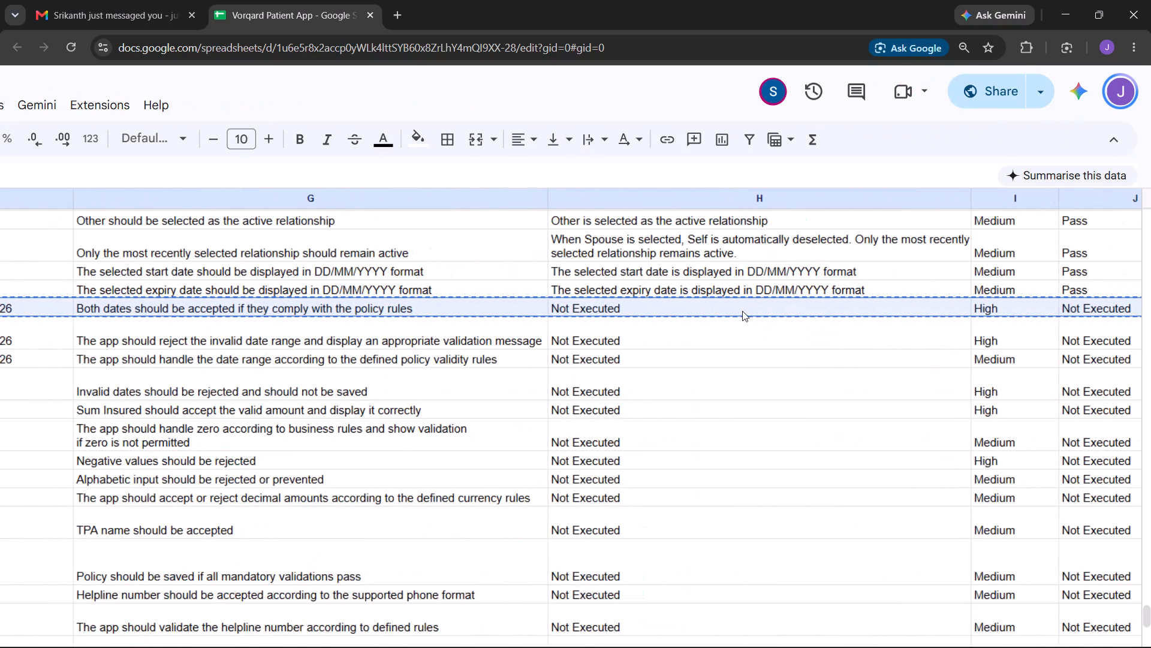
double_click(742, 311)
key("ctrl+a")
key("ctrl+v")
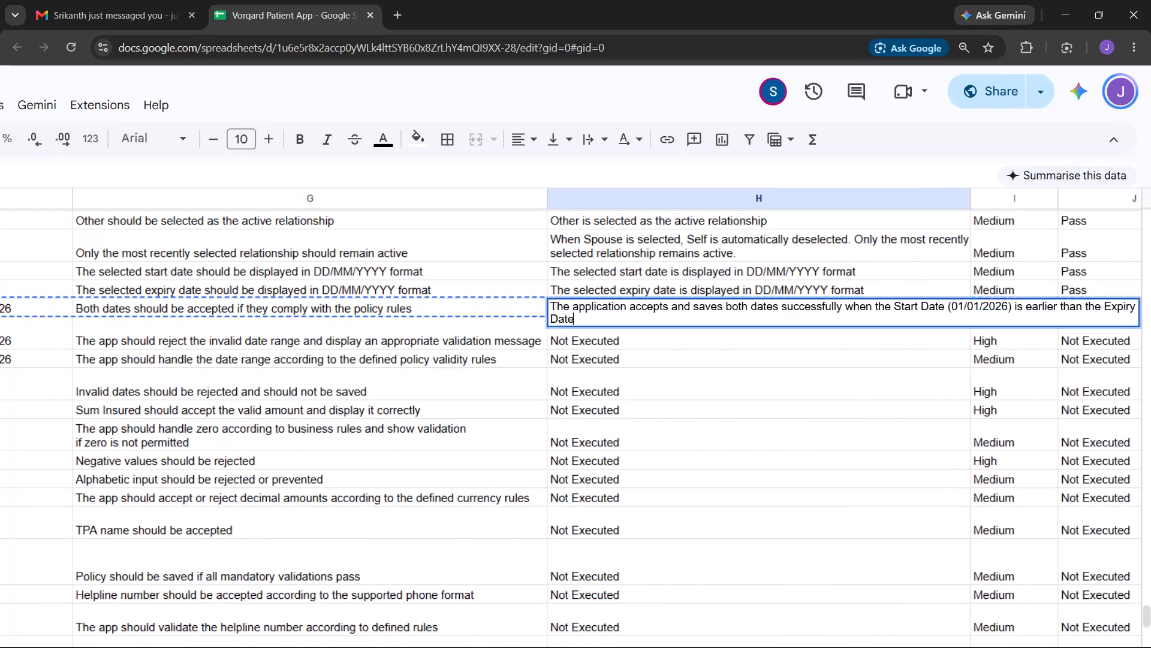
Remove "(01/01/2026)" after "Start Date" from the row 766 actual result.
left_click(1015, 304)
key("BackSpace")
key("BackSpace")
key("BackSpace")
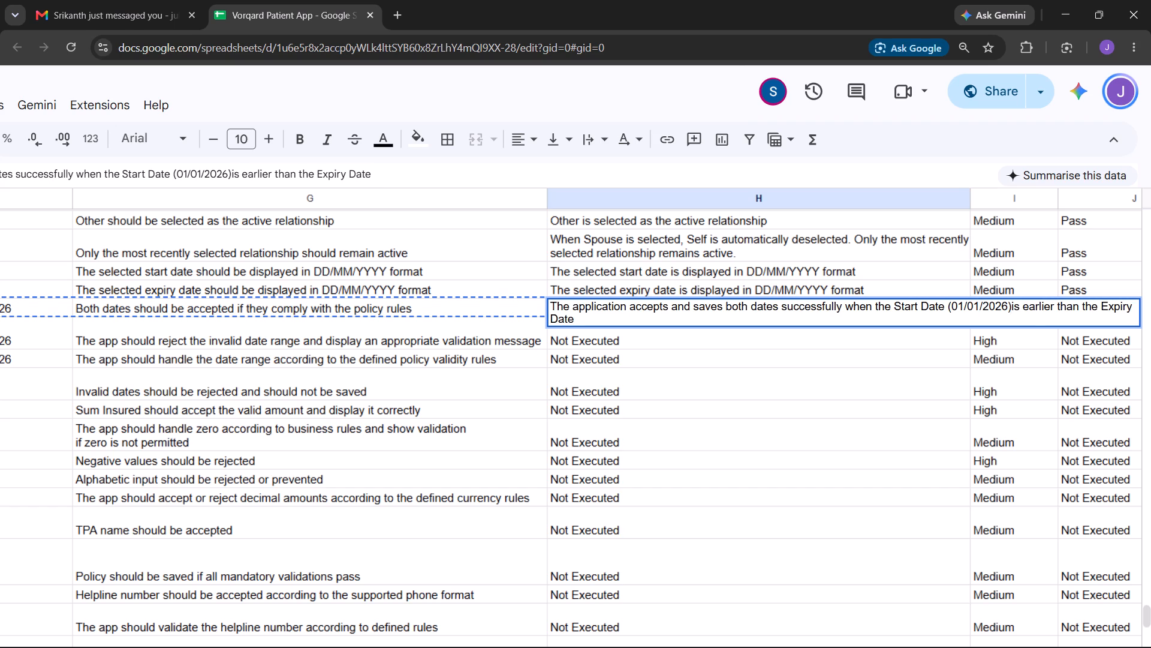
key("BackSpace")
key("BackSpace")
key("BackSpace")
key("BackSpace")
key("BackSpace")
key("BackSpace")
key("BackSpace")
key("BackSpace")
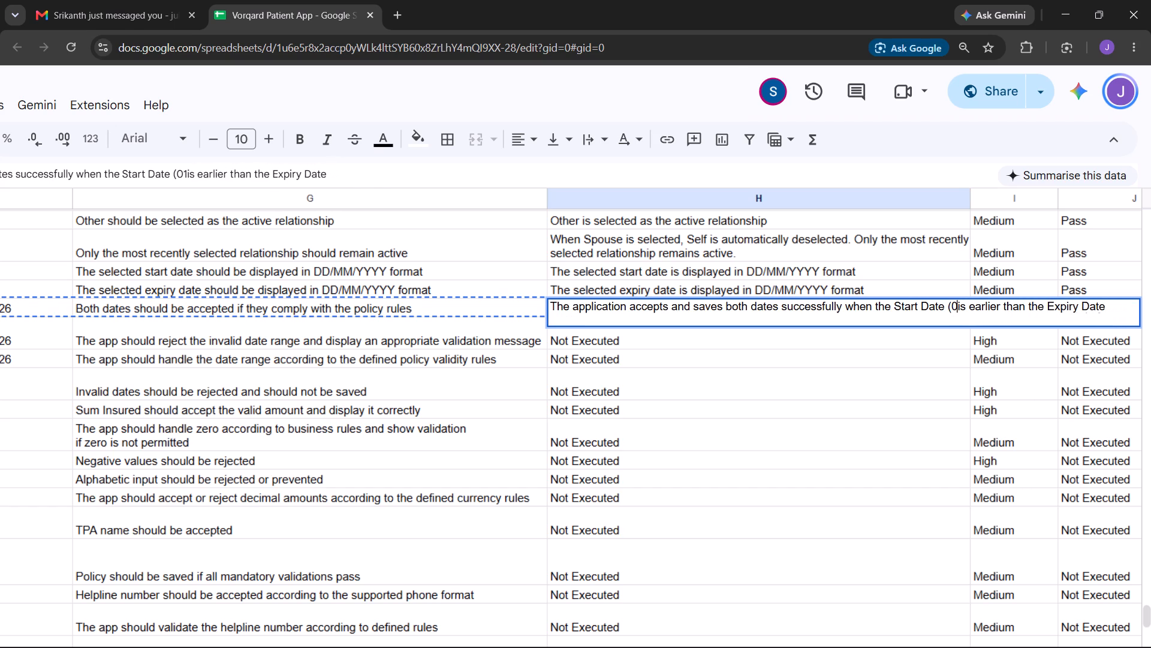
key("BackSpace")
key("BackSpace")
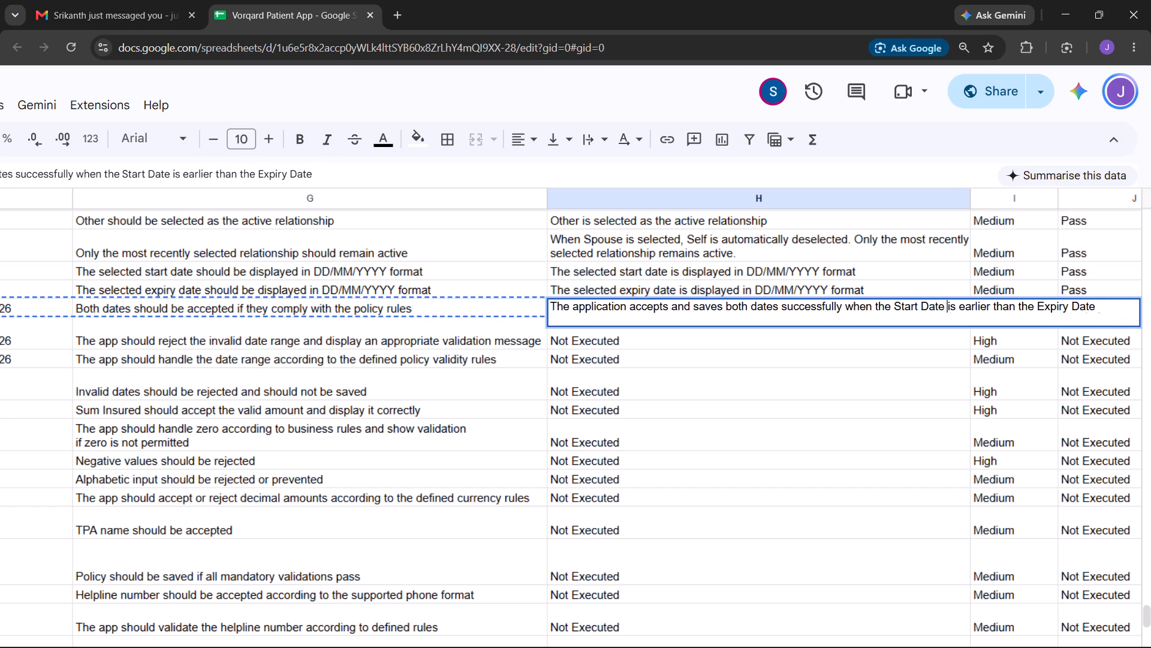
Insert a line break before "earlier than the Expiry Date" in the row 766 actual result.
left_click(959, 305)
key("Return")
double_click(917, 303)
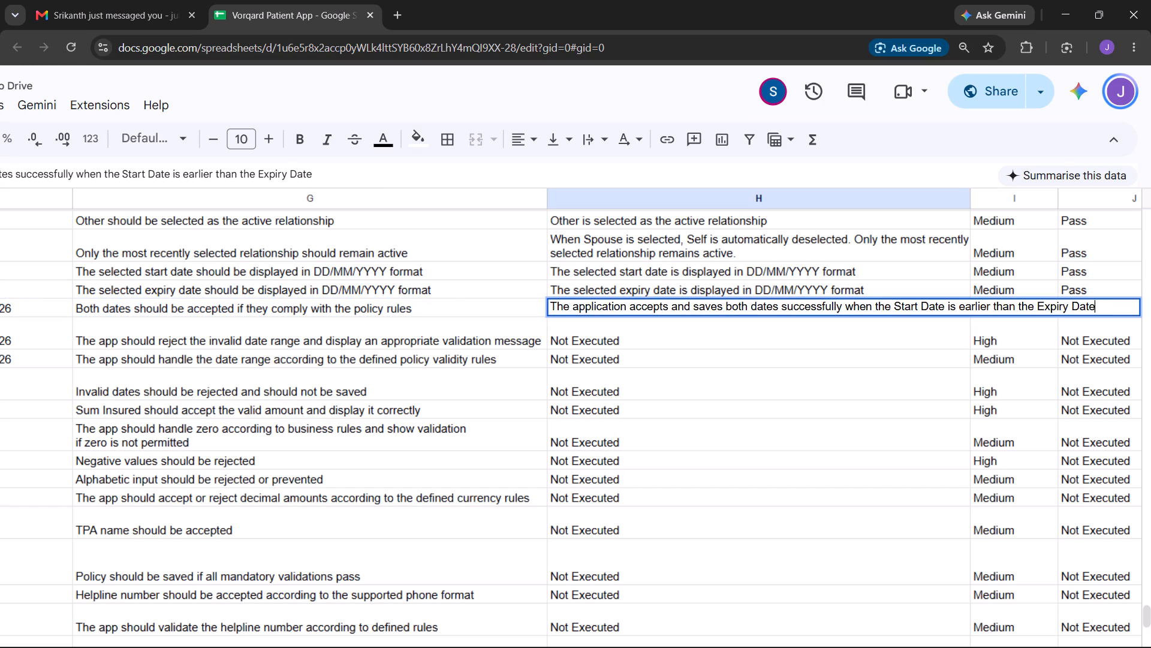
left_click(960, 311)
key("ctrl+Return")
left_click(935, 350)
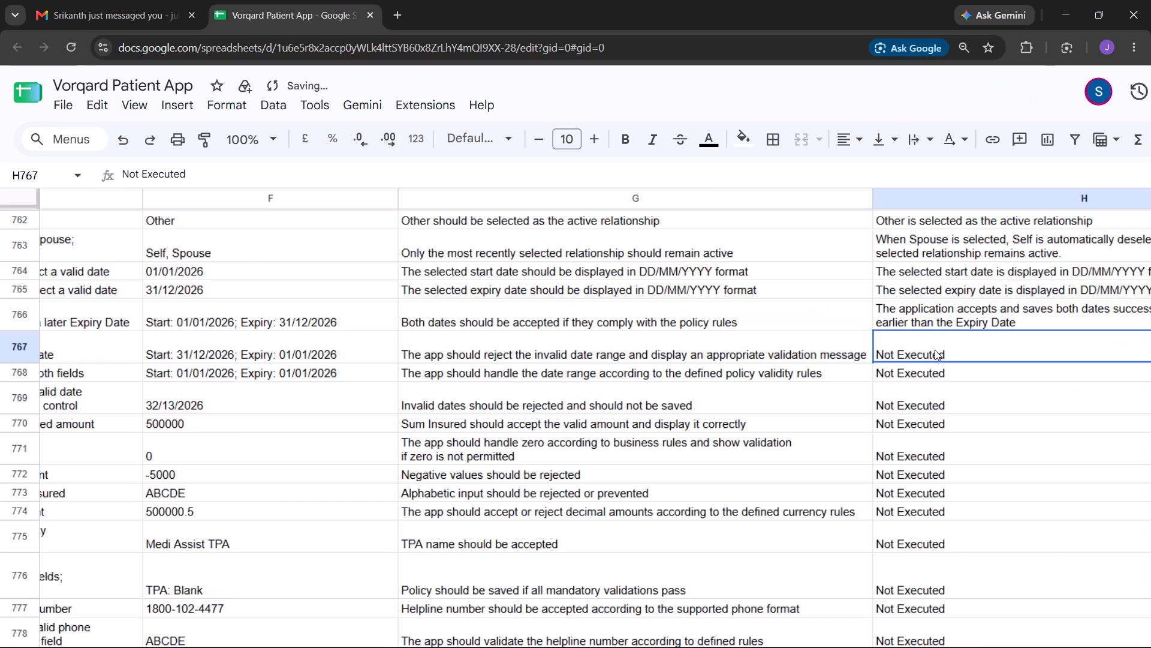
Set the status of the row 766 start date earlier than expiry date test case to Pass.
scroll(935, 350, "left", 3)
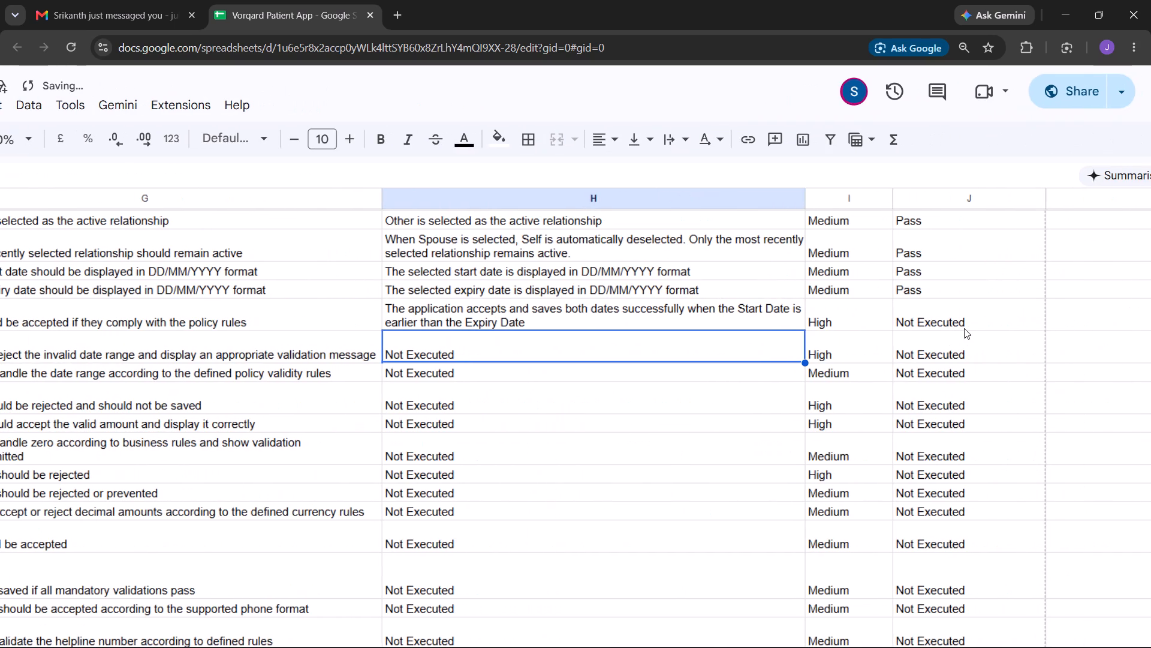
double_click(965, 323)
key("ctrl+a")
key("BackSpace")
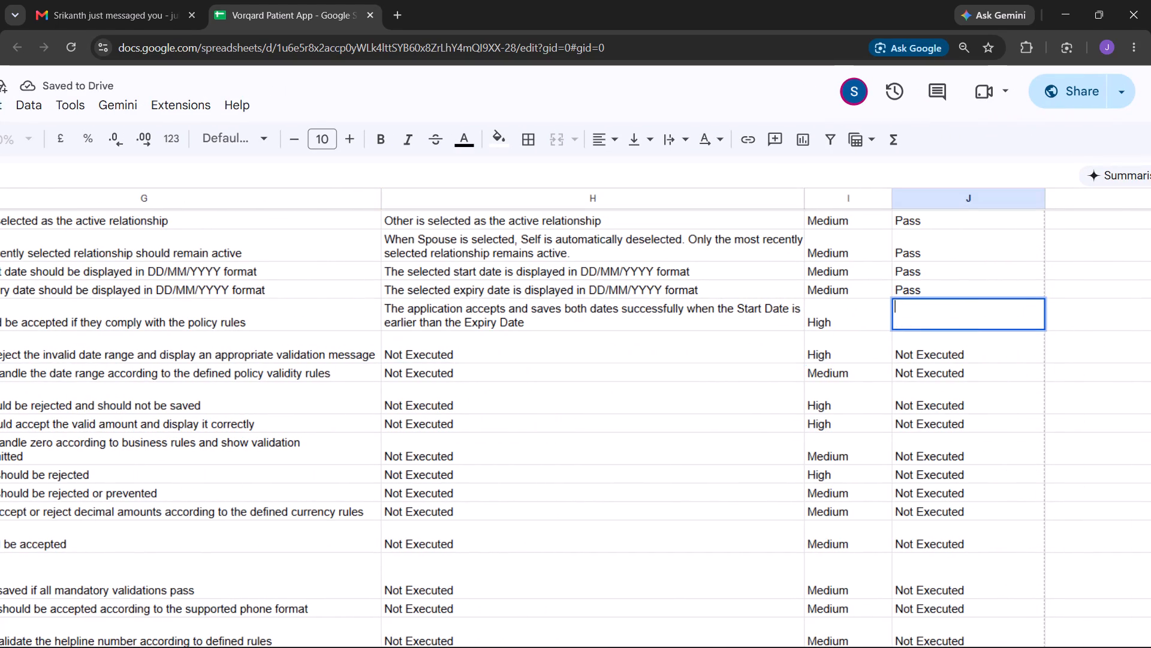
key("p")
key("Return")
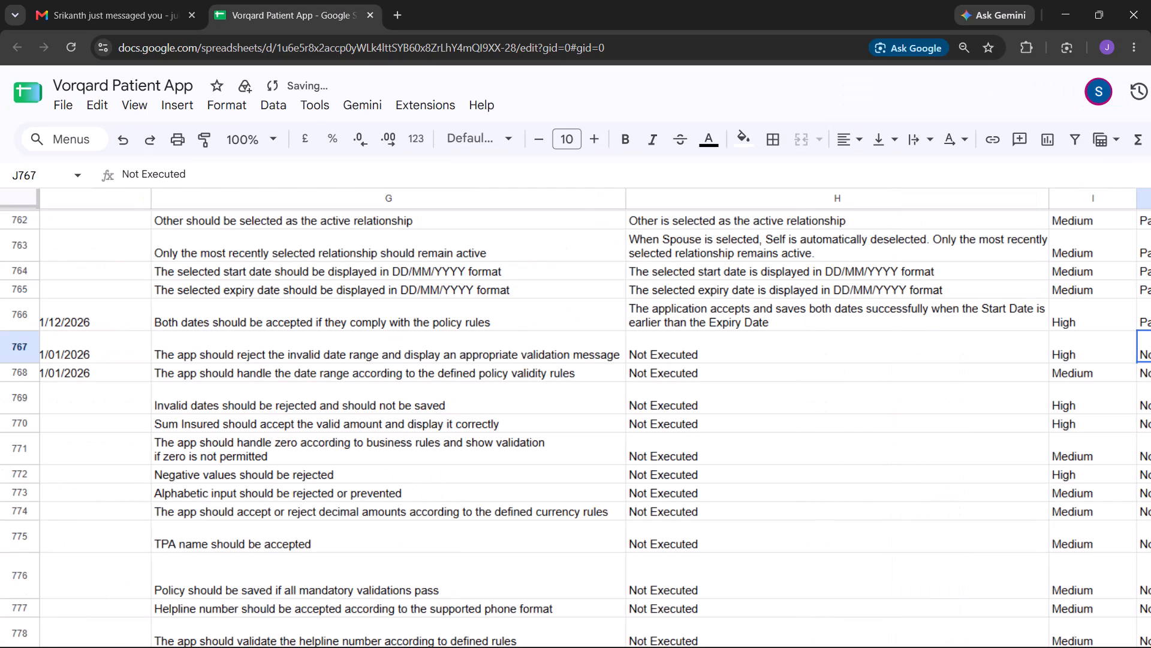
scroll(965, 323, "right", 1)
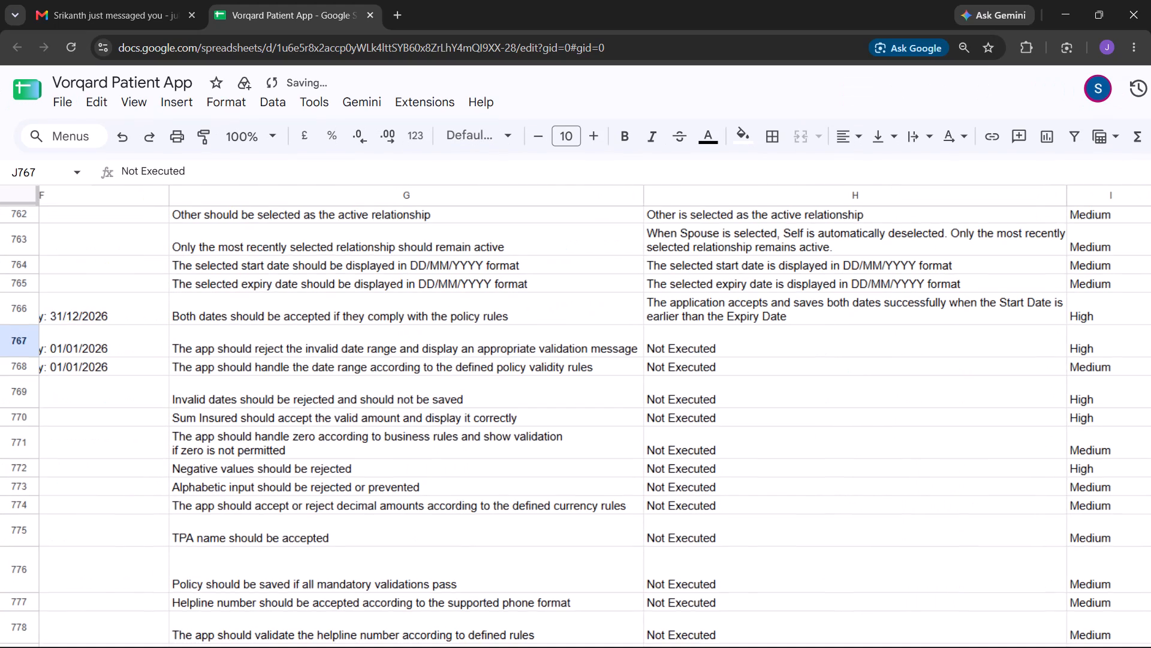
scroll(965, 323, "right", 3)
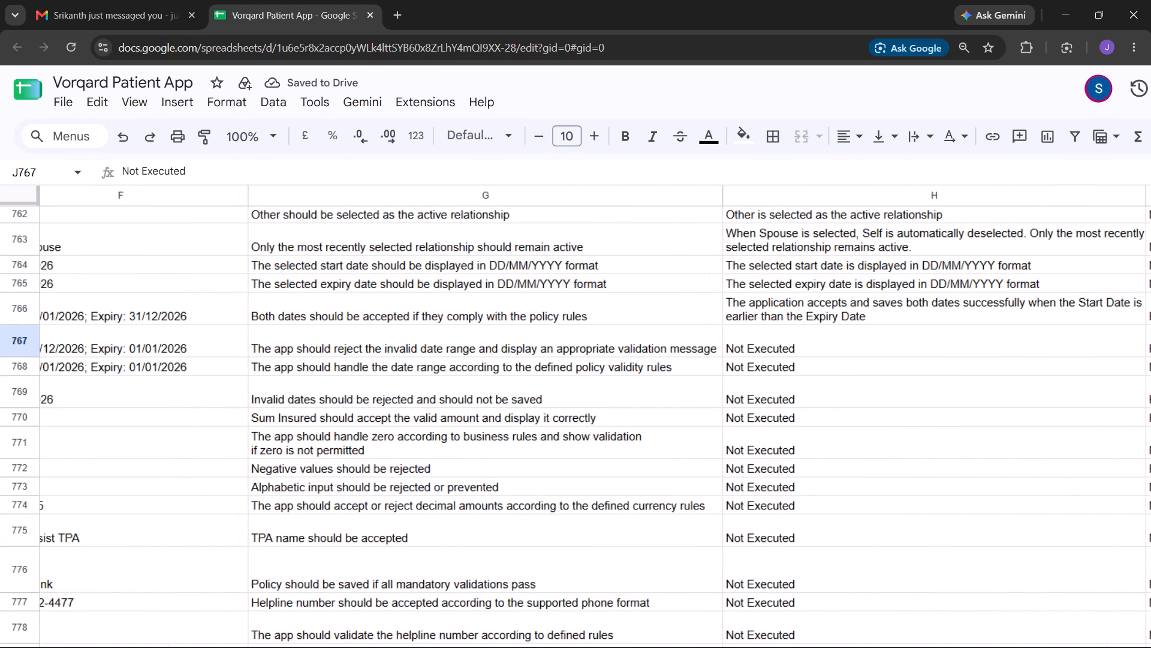
scroll(788, 388, "up", 1)
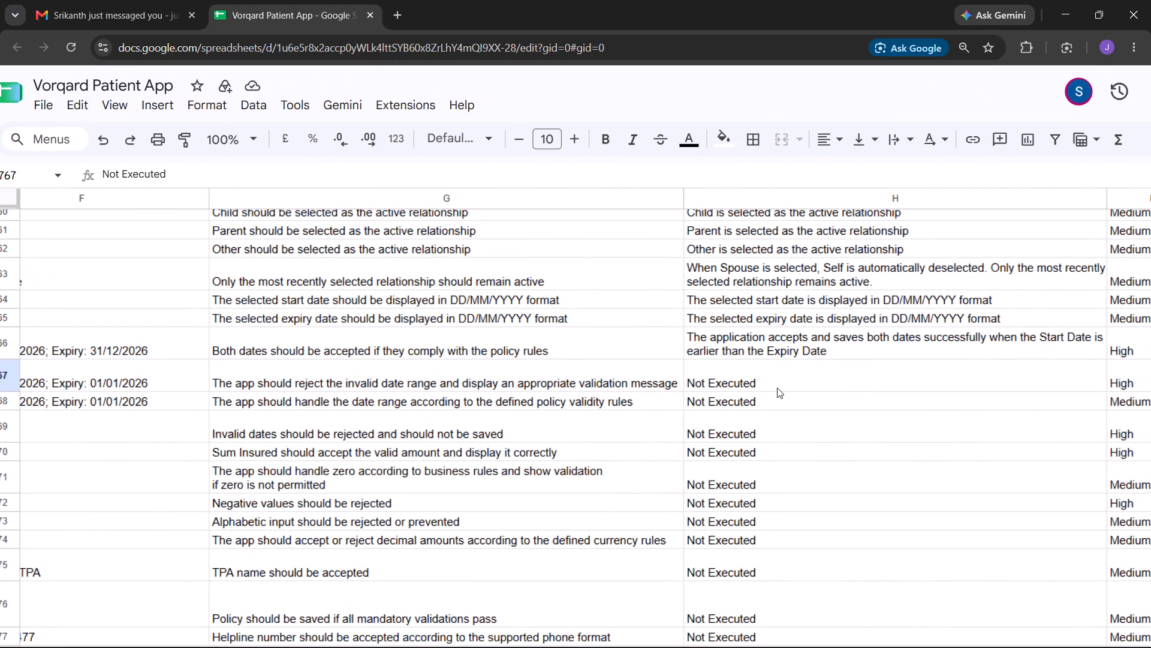
left_click(741, 367)
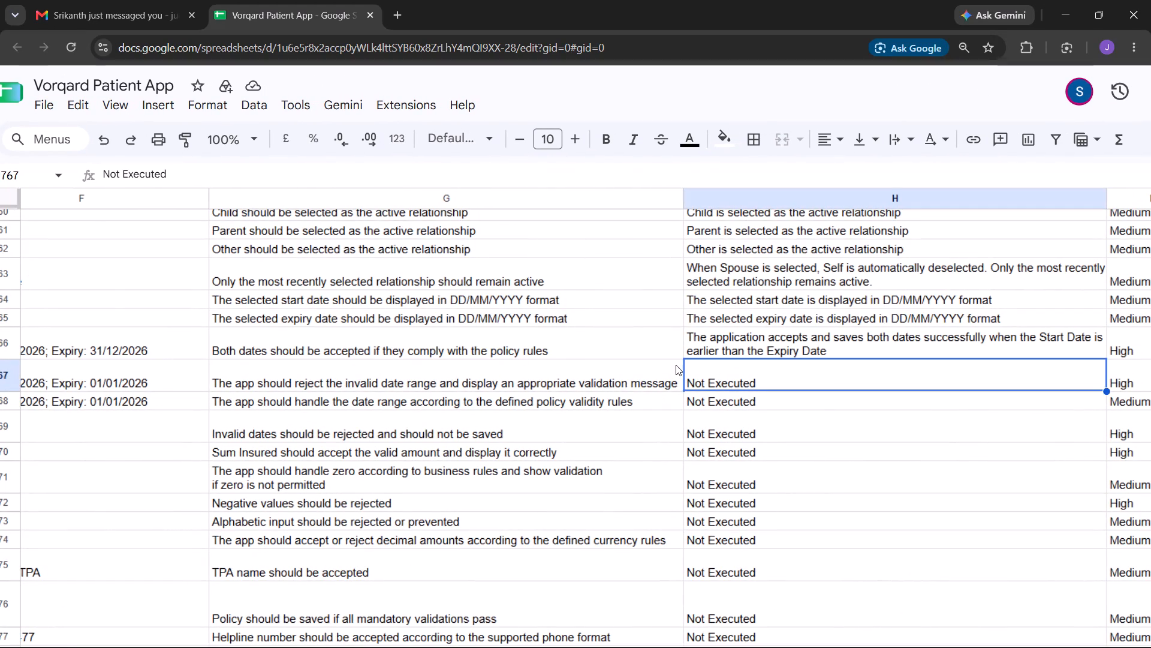
left_click(676, 365)
scroll(676, 365, "right", 2)
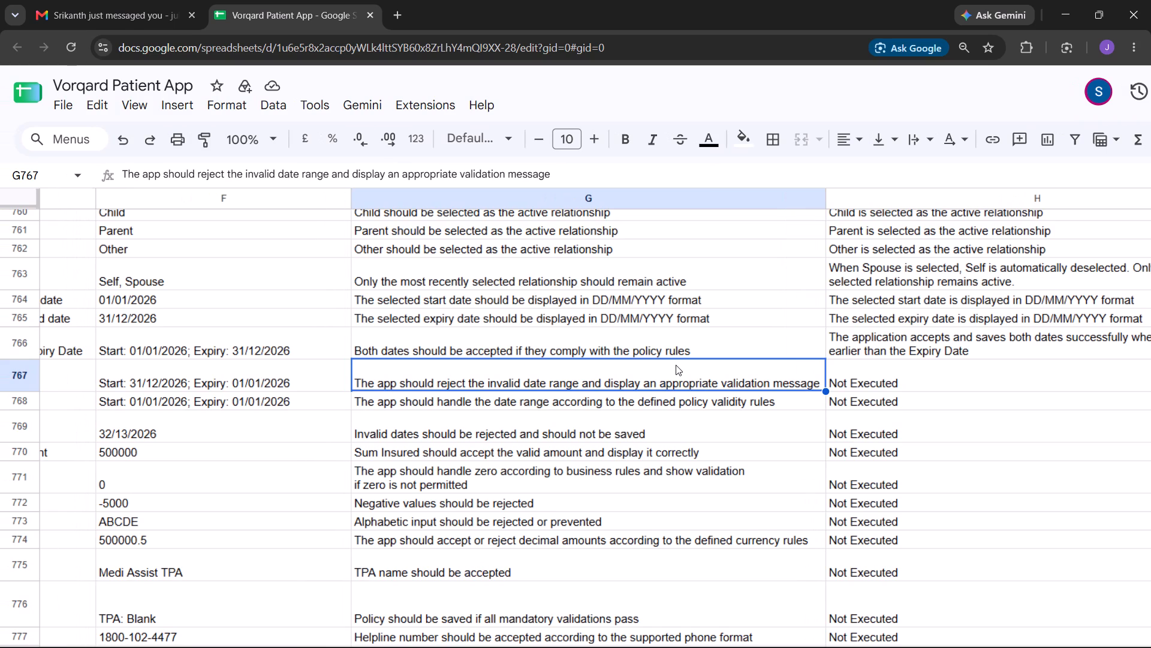
scroll(676, 365, "right", 1)
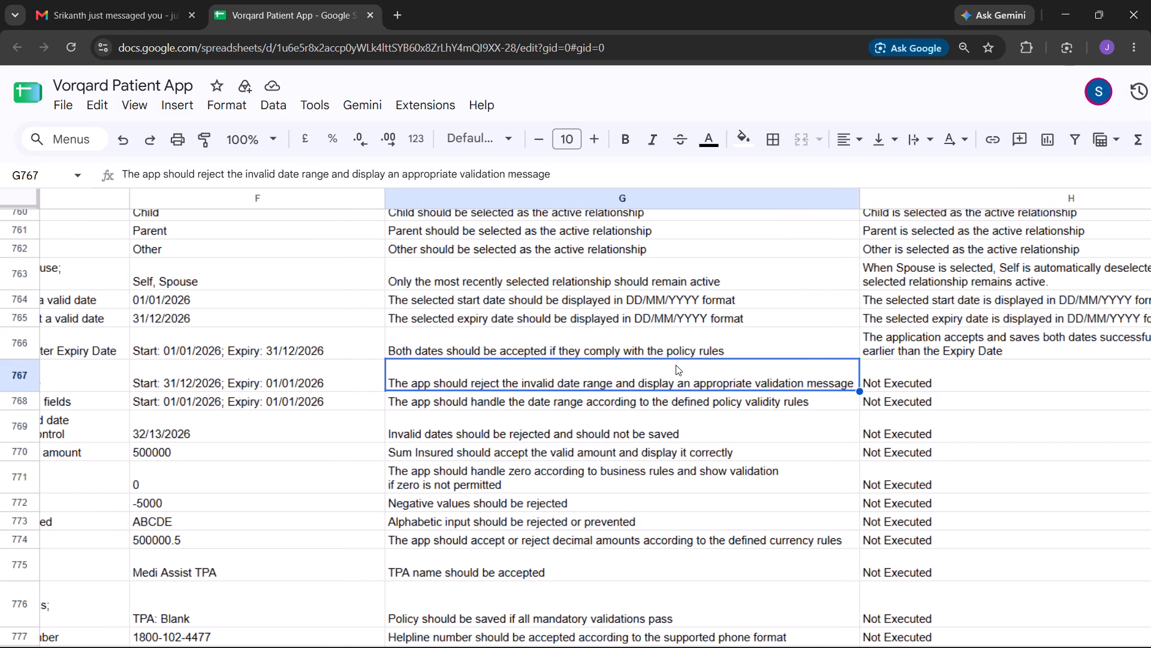
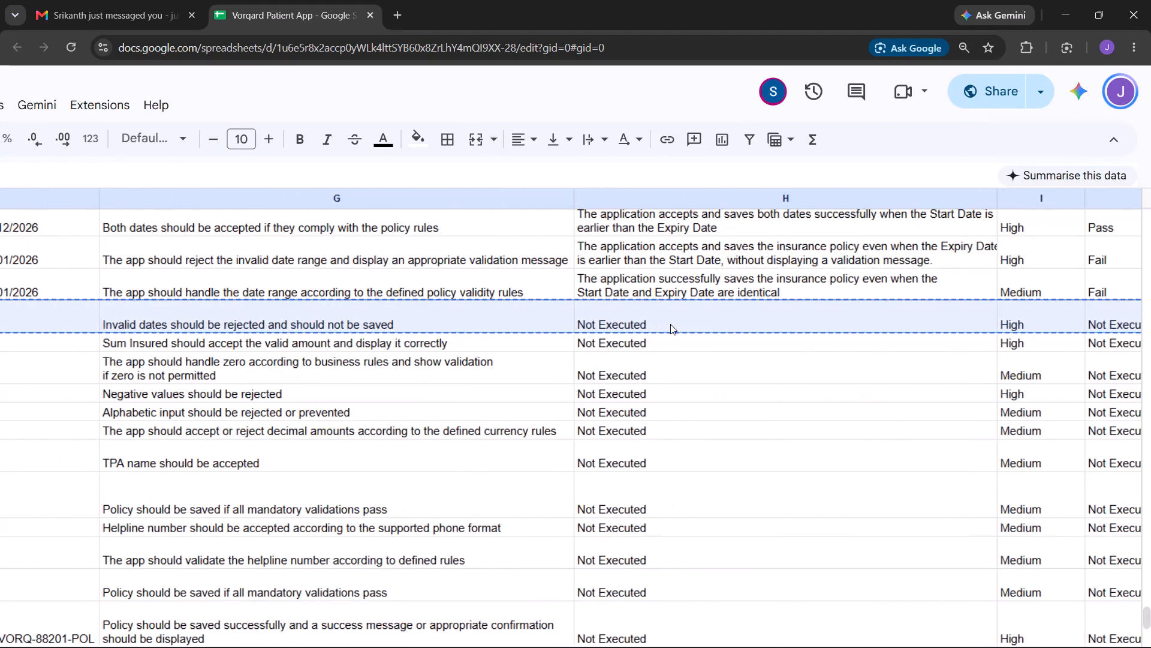
double_click(671, 324)
key("ctrl+a")
key("ctrl+v")
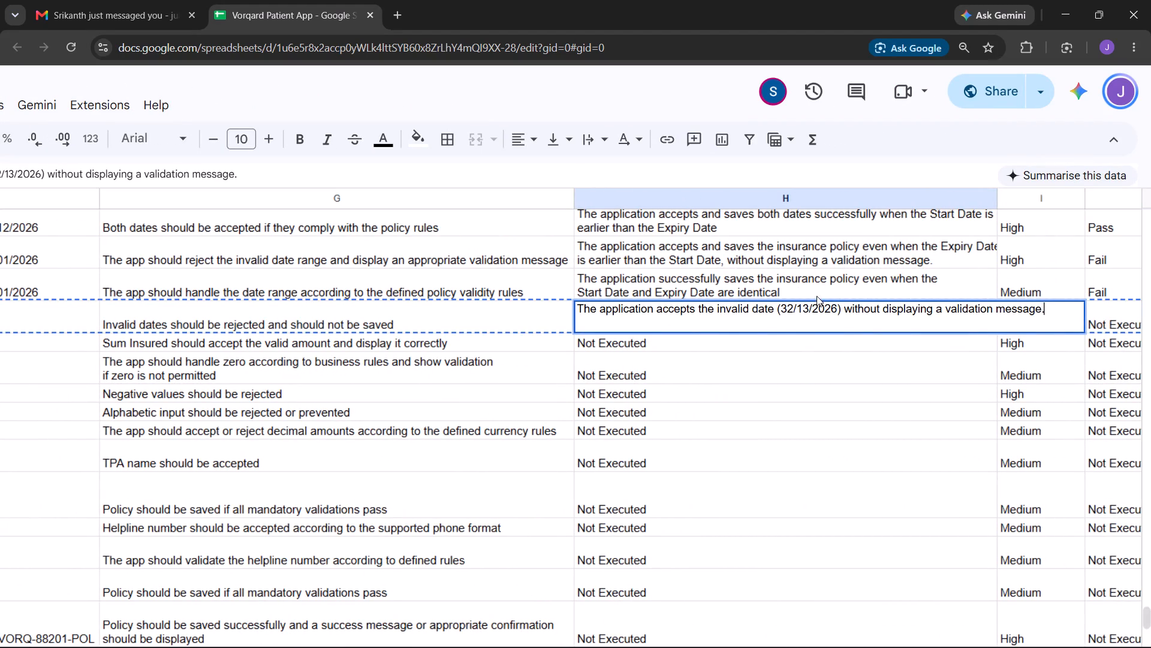
Remove the bracketed date (32/13/2026) from the row 769 actual result, keeping a single space before "without".
left_click(839, 311)
key("BackSpace")
key("BackSpace")
key("BackSpace")
key("BackSpace")
key("BackSpace")
key("BackSpace")
key("BackSpace")
key("BackSpace")
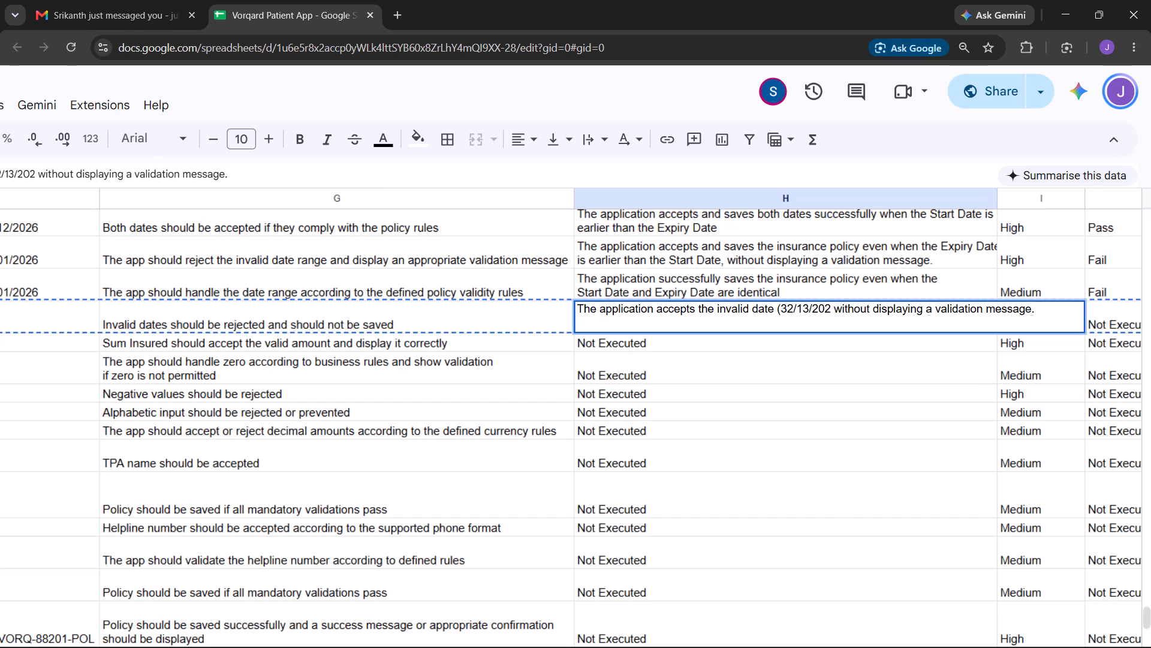
key("BackSpace")
key("BackSpace")
key("BackSpace")
key("BackSpace")
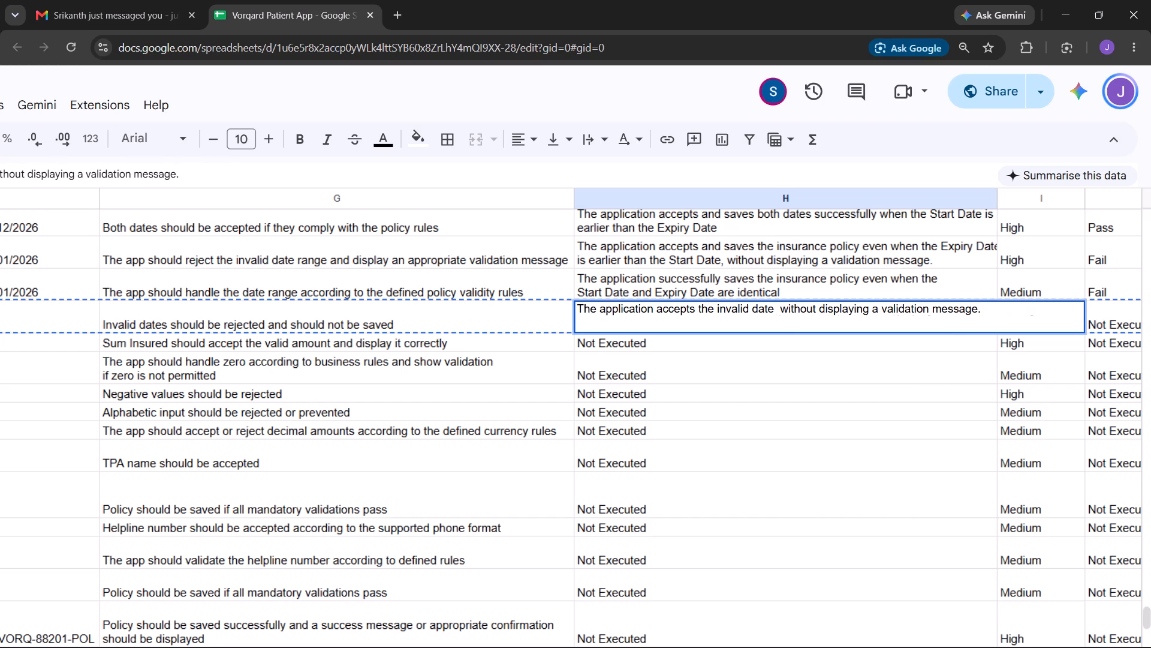
key("Right")
key("BackSpace")
key("BackSpace")
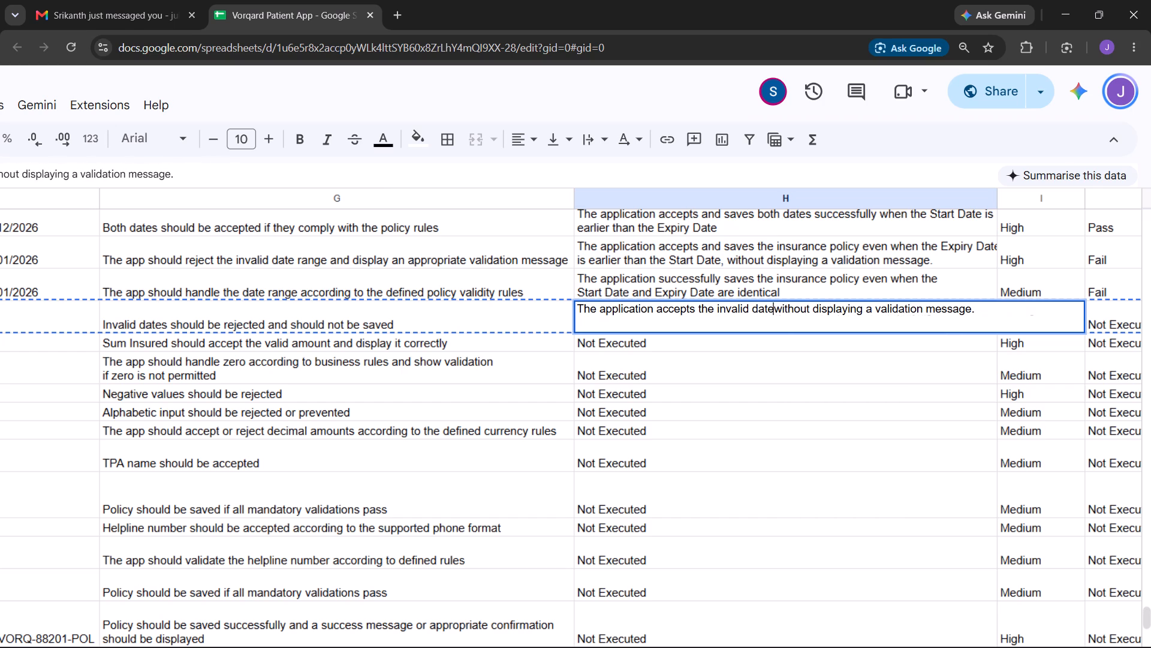
key("space")
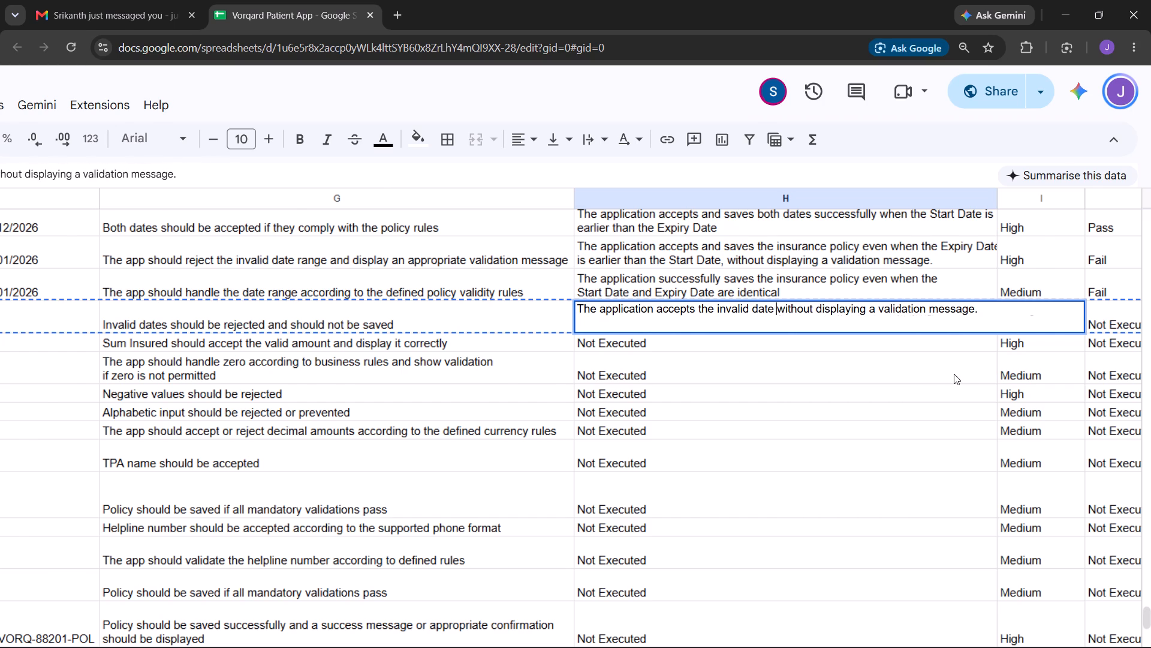
left_click(954, 374)
Set the status of the row 769 test case to Fail.
scroll(954, 374, "left", 2)
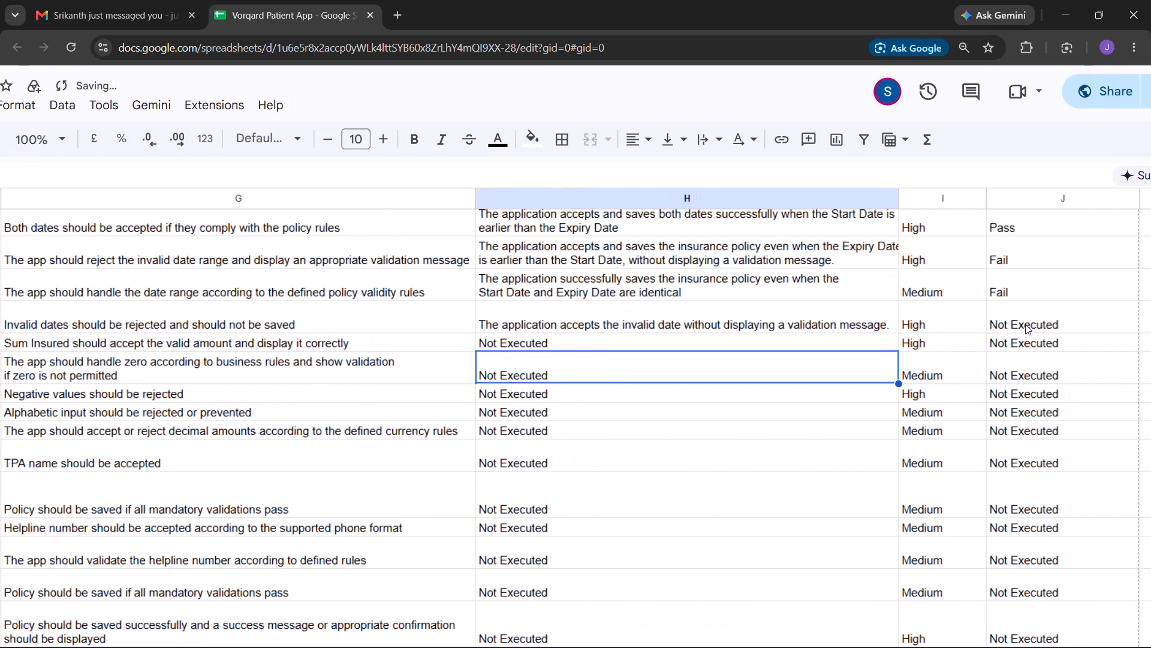
double_click(1026, 323)
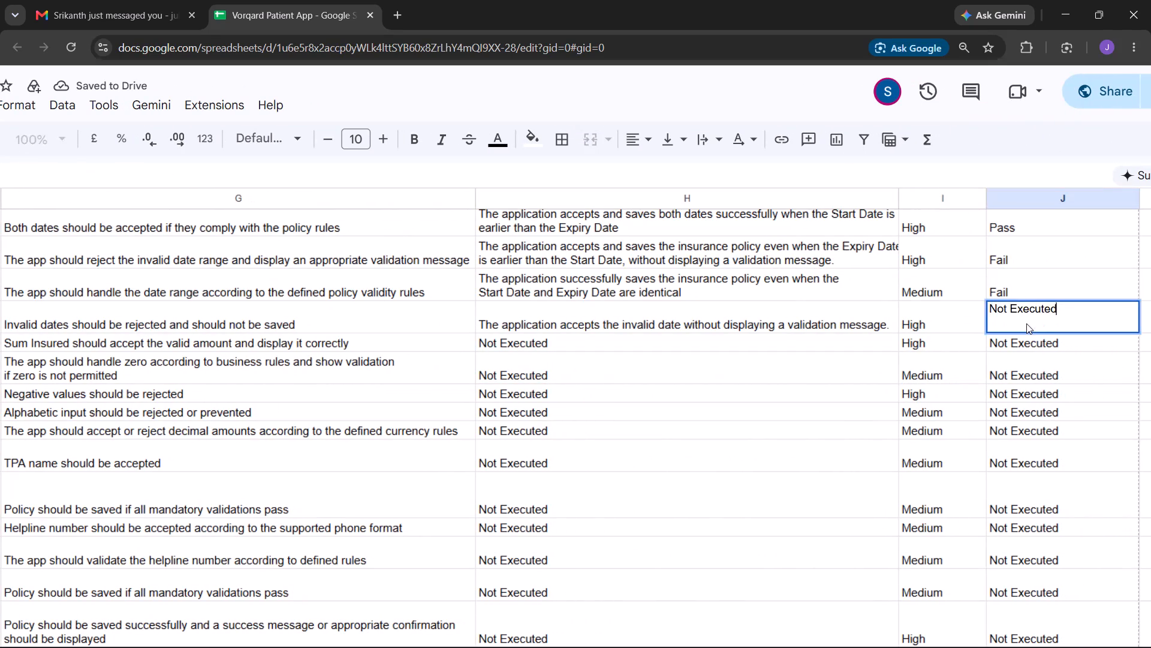
key("ctrl+a")
key("BackSpace")
key("f")
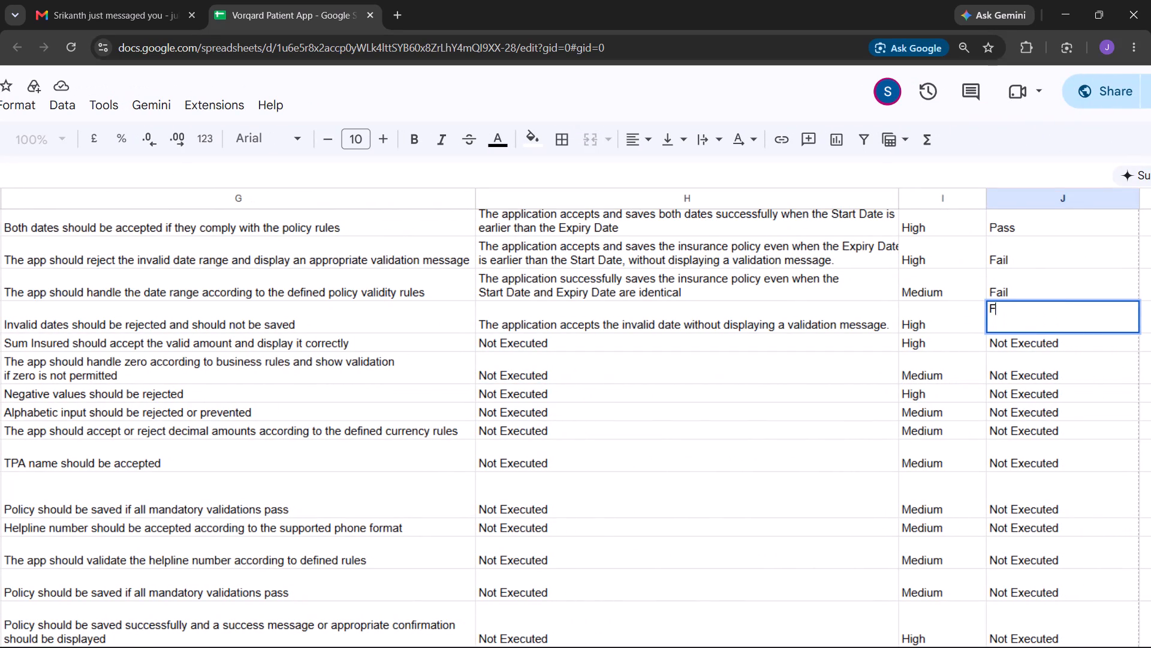
key("Return")
Examine the Sum Insured test case in row 770 and the expected results of the cases below it.
scroll(1026, 323, "left", 2)
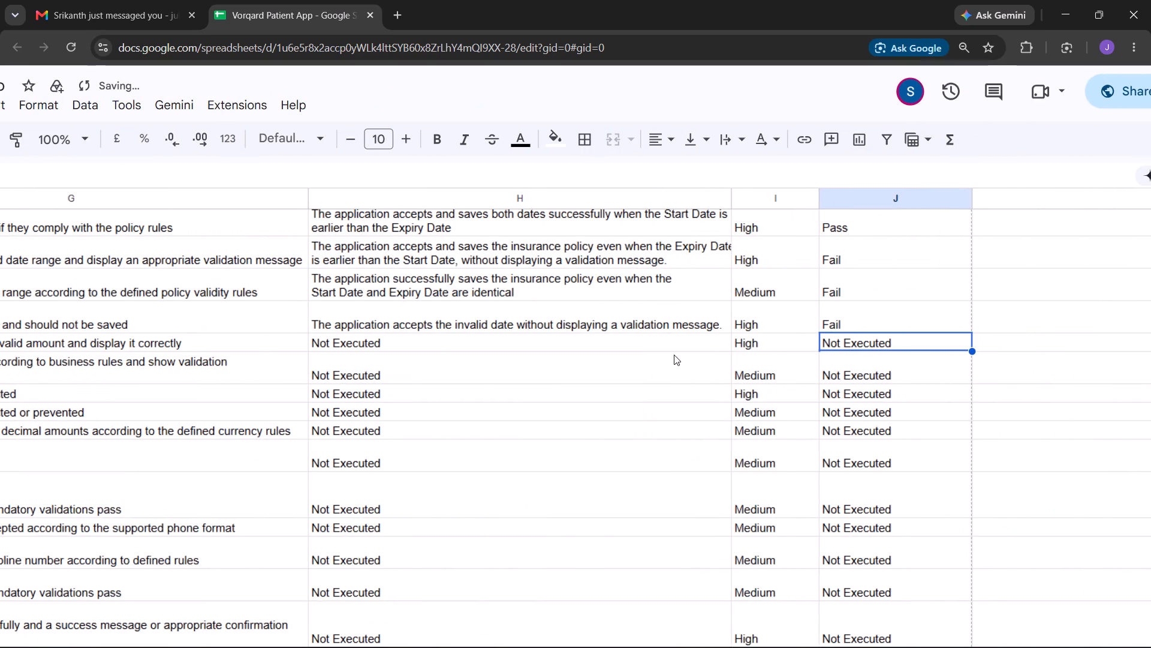
scroll(674, 355, "right", 2)
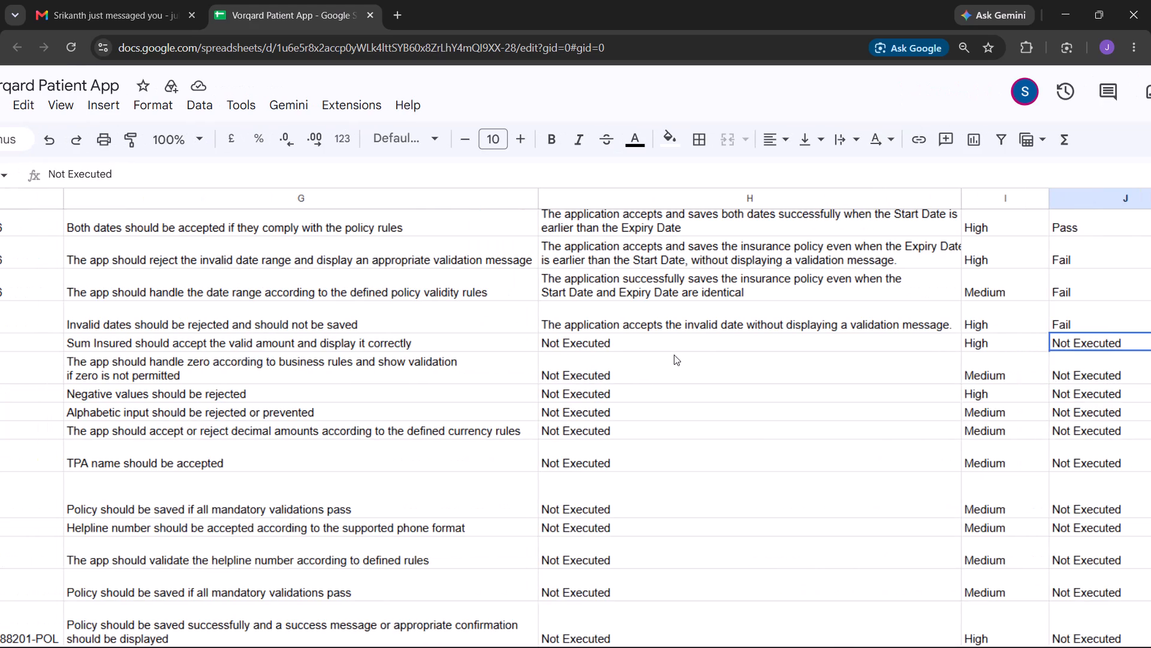
scroll(674, 355, "right", 1)
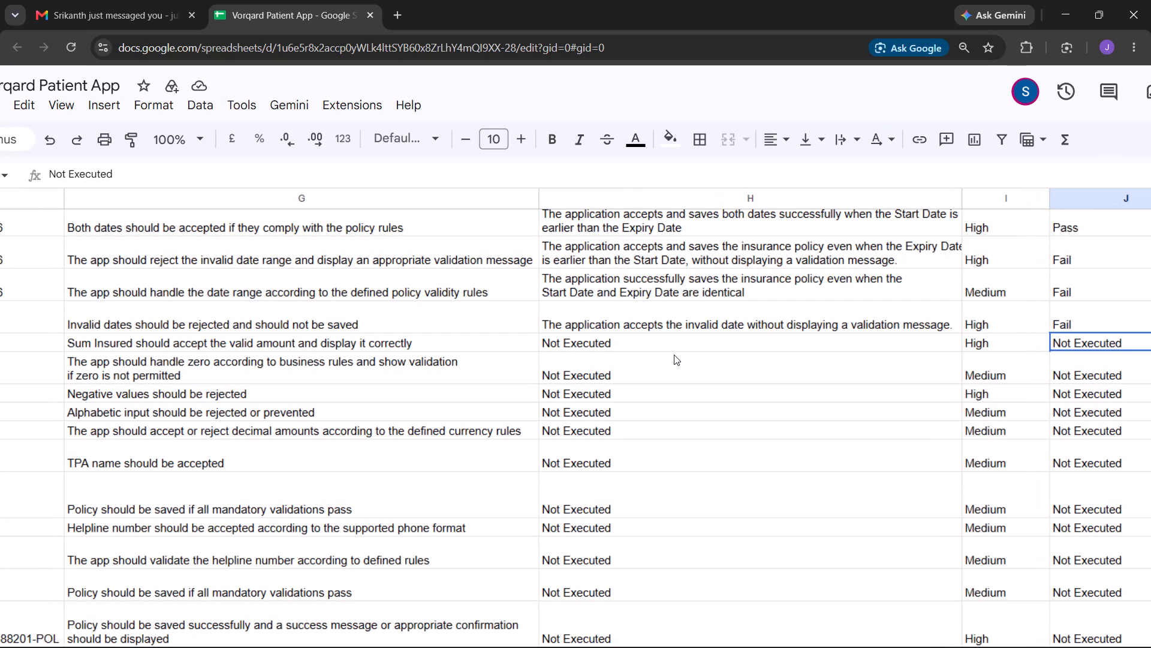
scroll(674, 355, "right", 1)
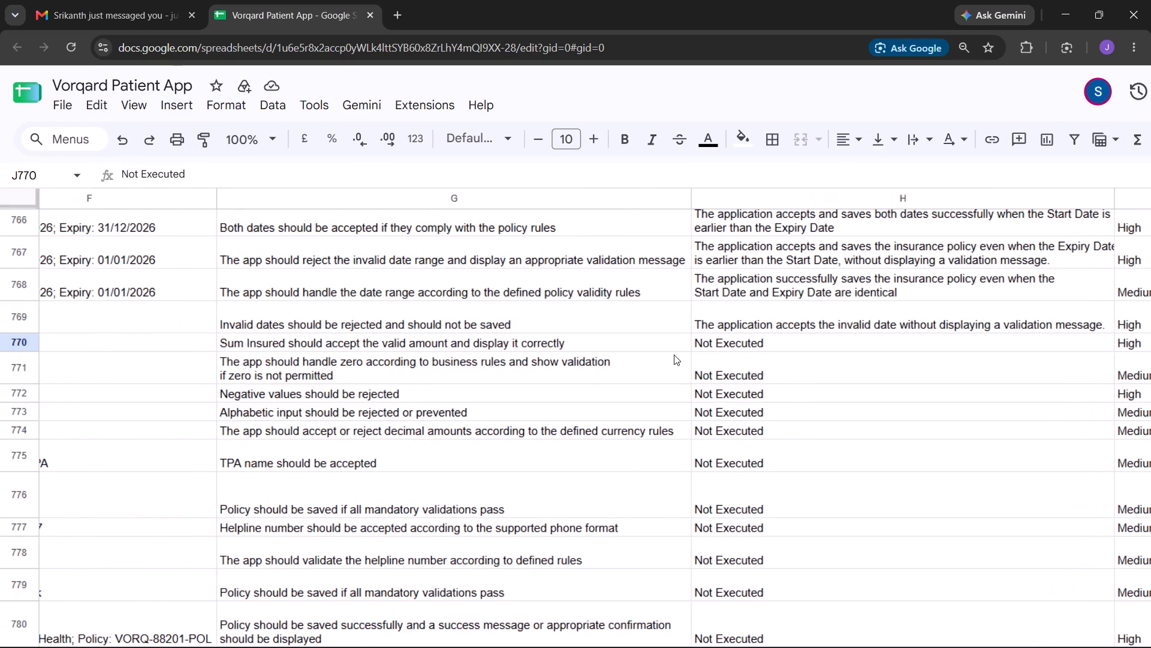
scroll(674, 355, "right", 1)
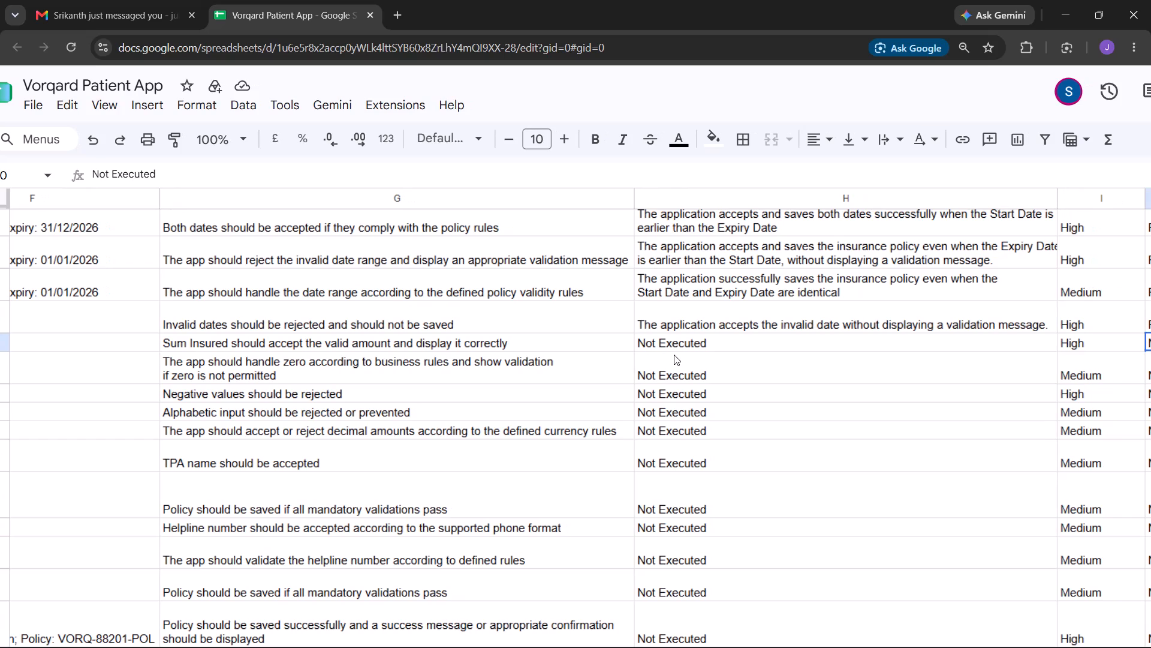
scroll(674, 355, "left", 1)
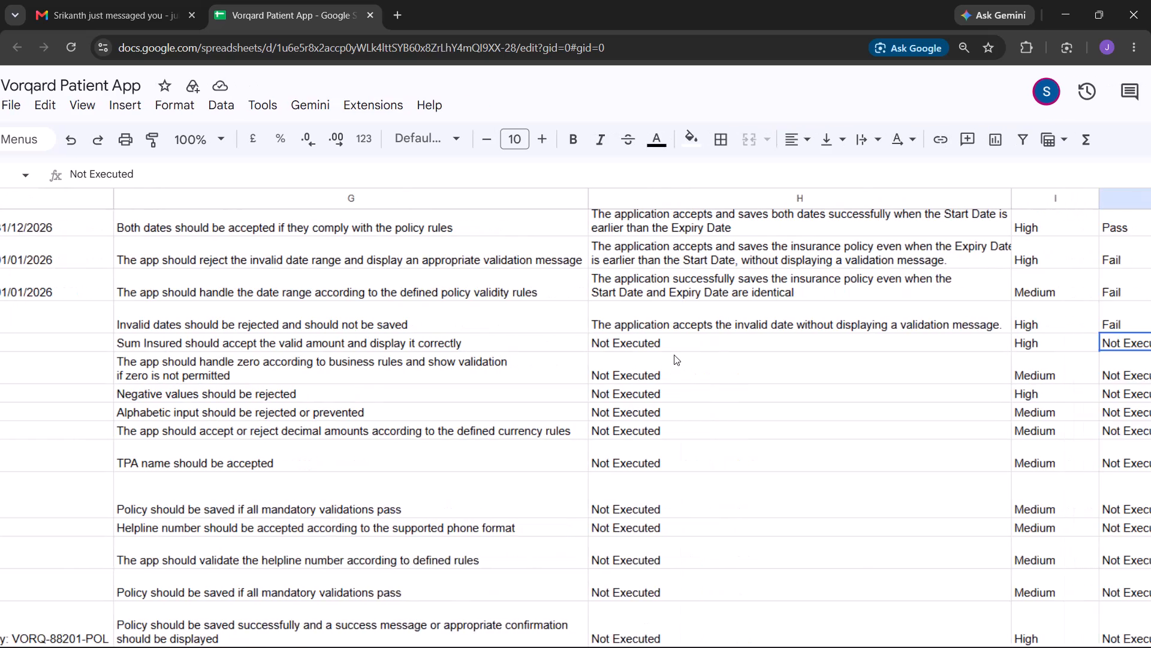
scroll(674, 355, "left", 1)
scroll(674, 355, "right", 1)
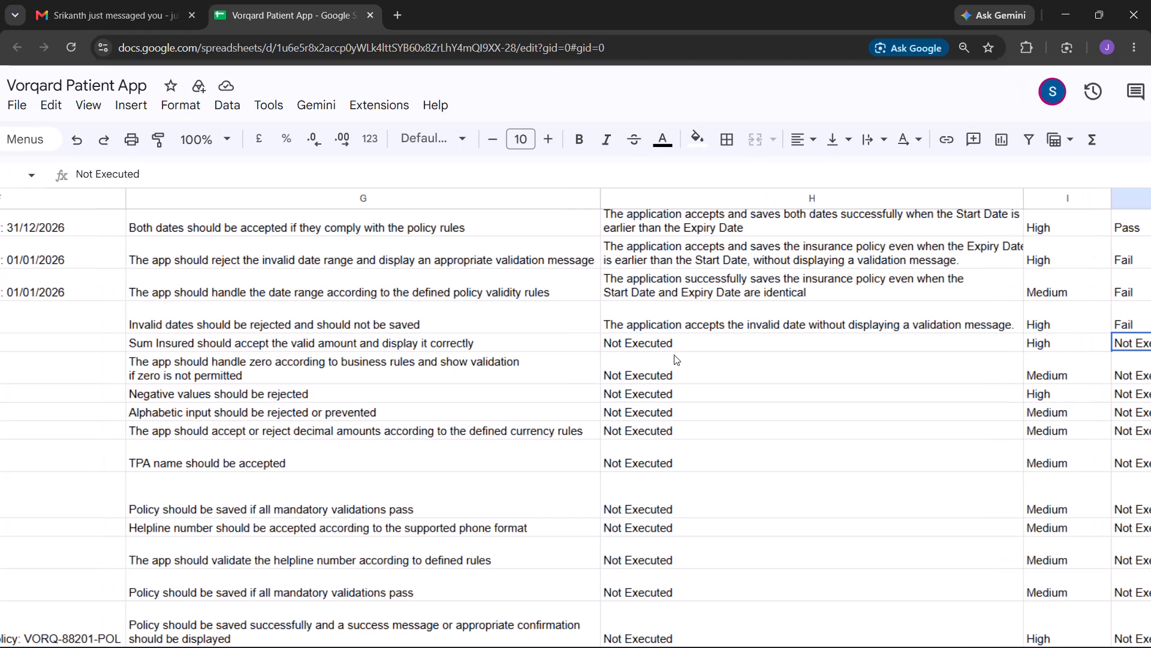
scroll(674, 355, "left", 1)
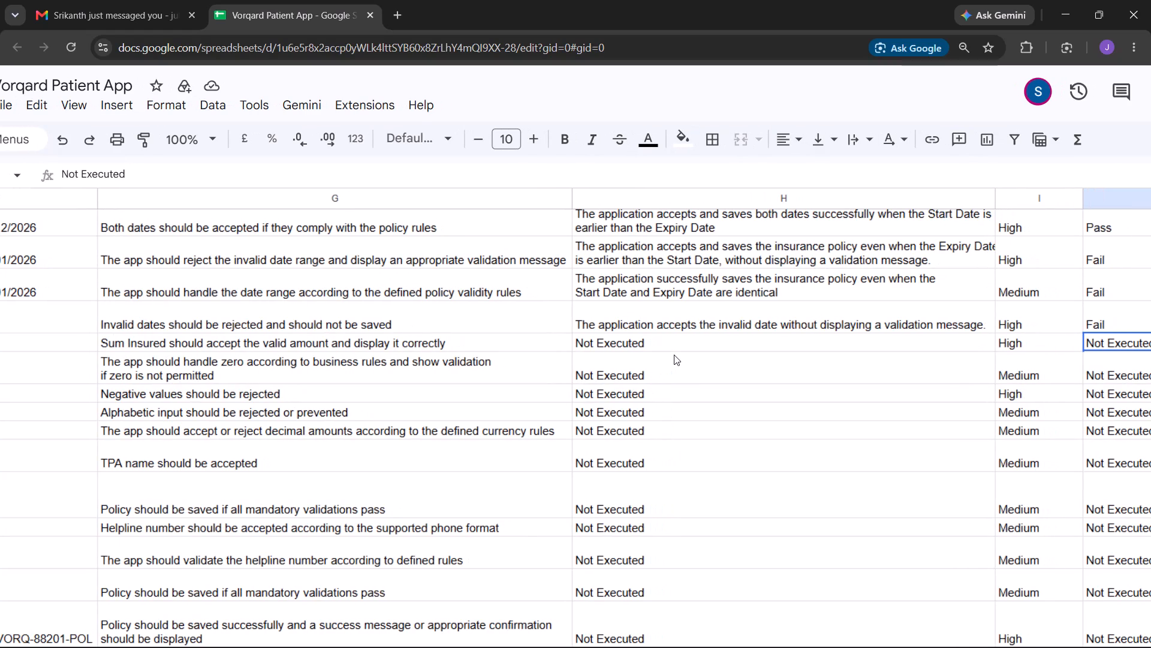
scroll(674, 355, "left", 1)
scroll(674, 355, "right", 1)
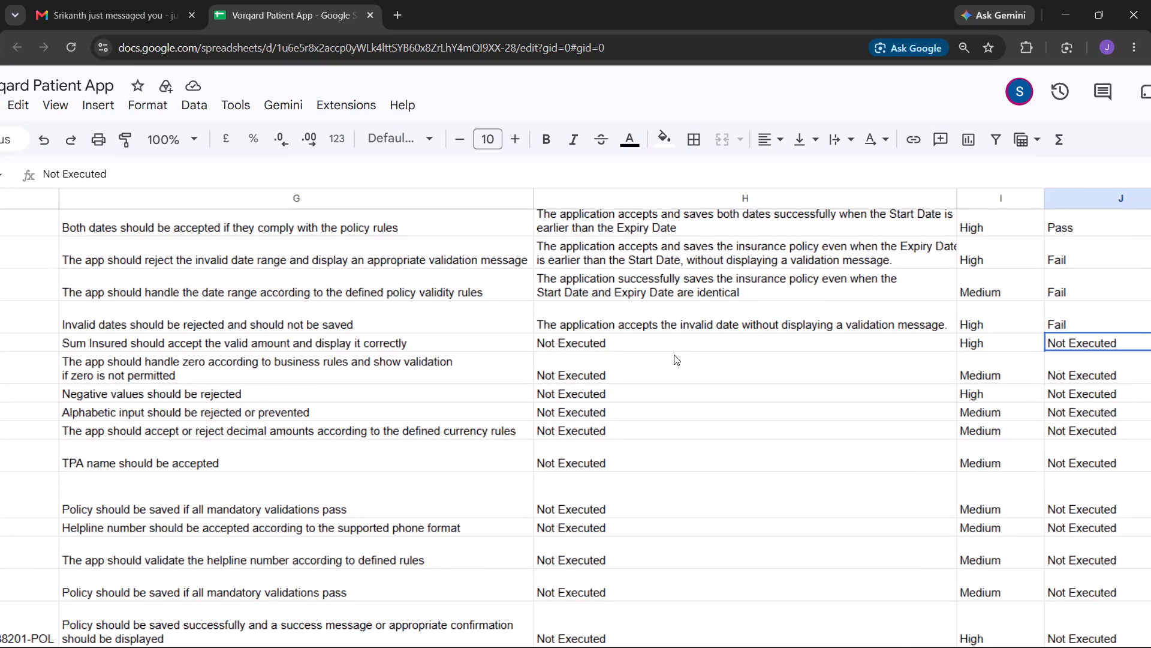
scroll(674, 355, "right", 1)
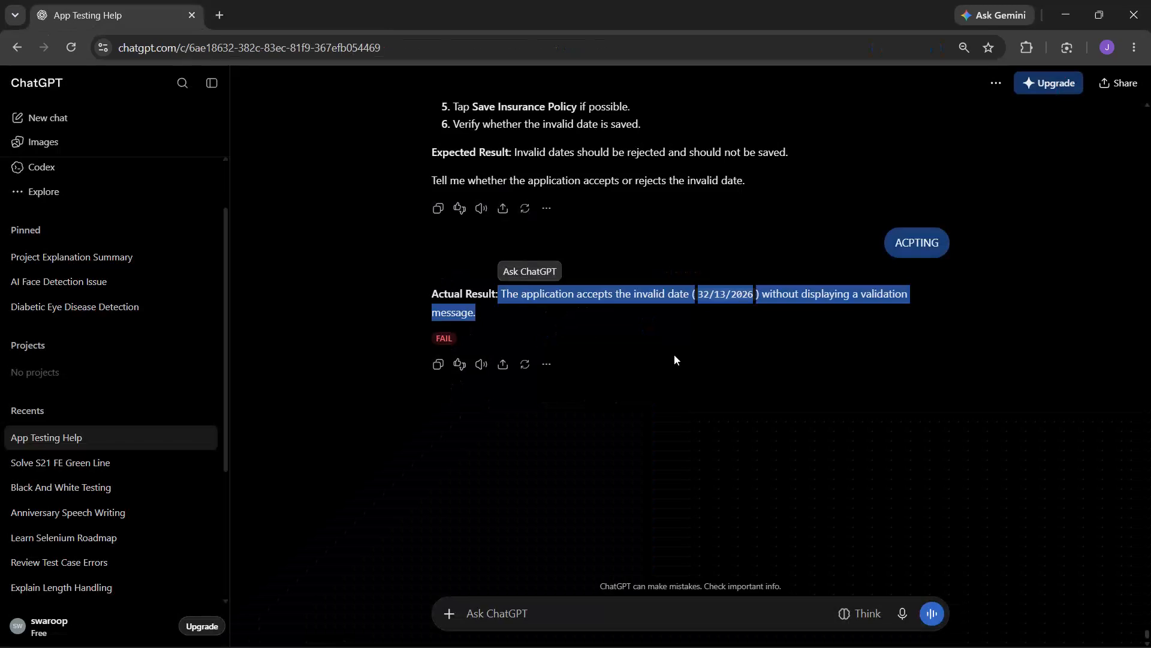
Copy the row 770 expected result text over the Not Executed entry in that row's actual result.
left_click(498, 358)
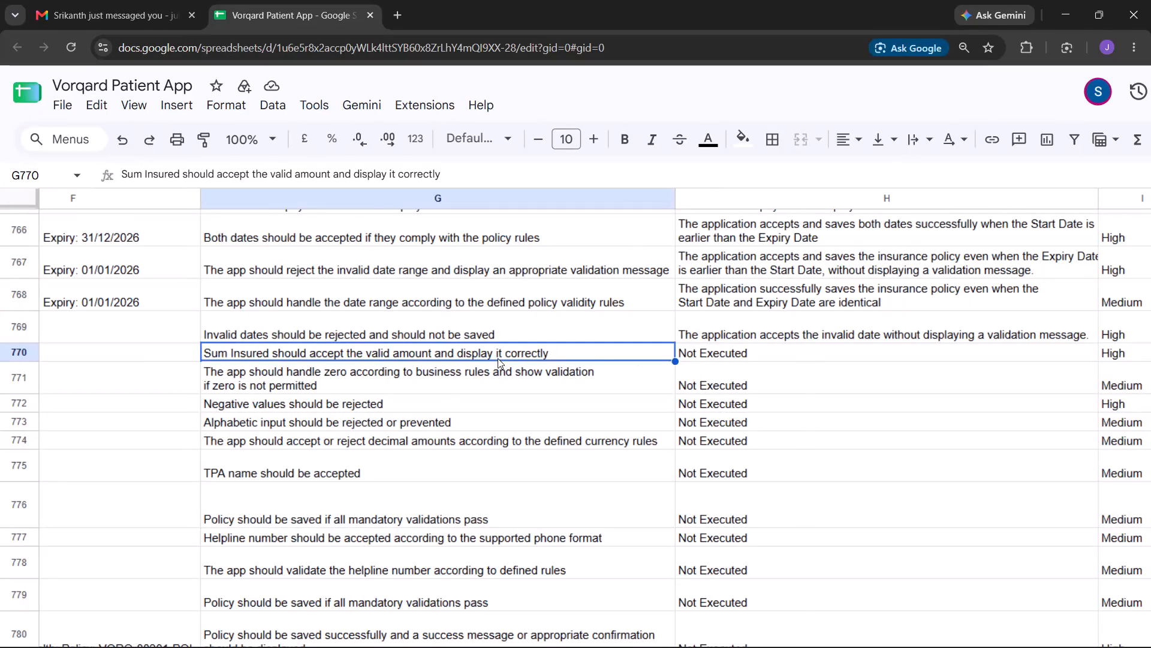
scroll(498, 358, "right", 3)
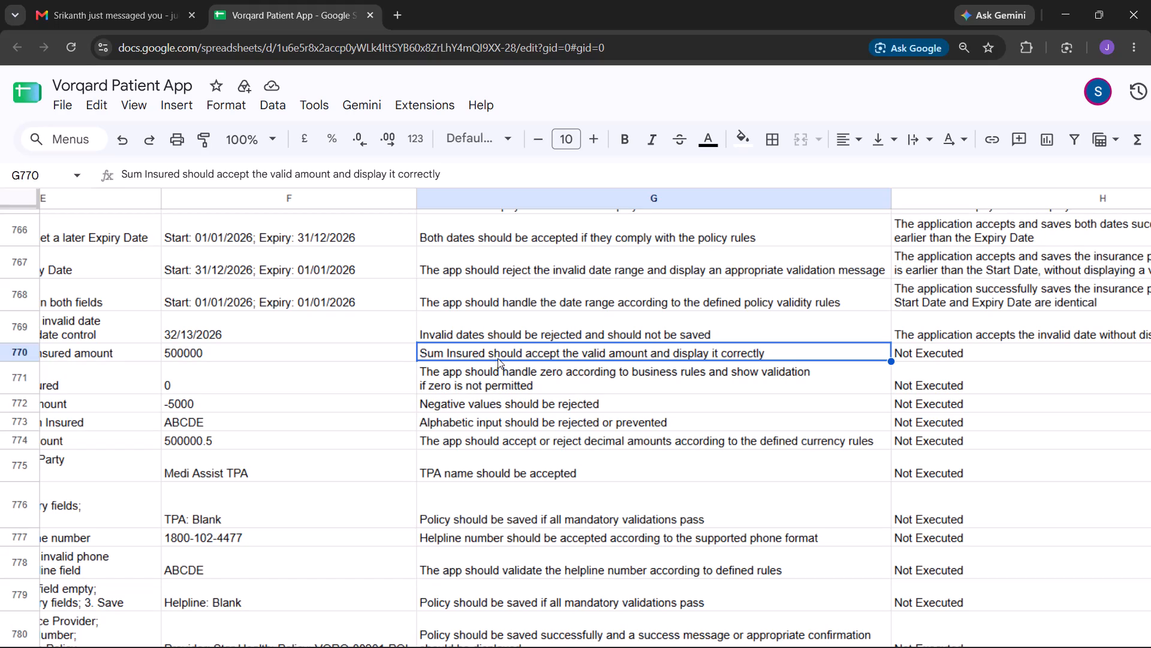
double_click(498, 358)
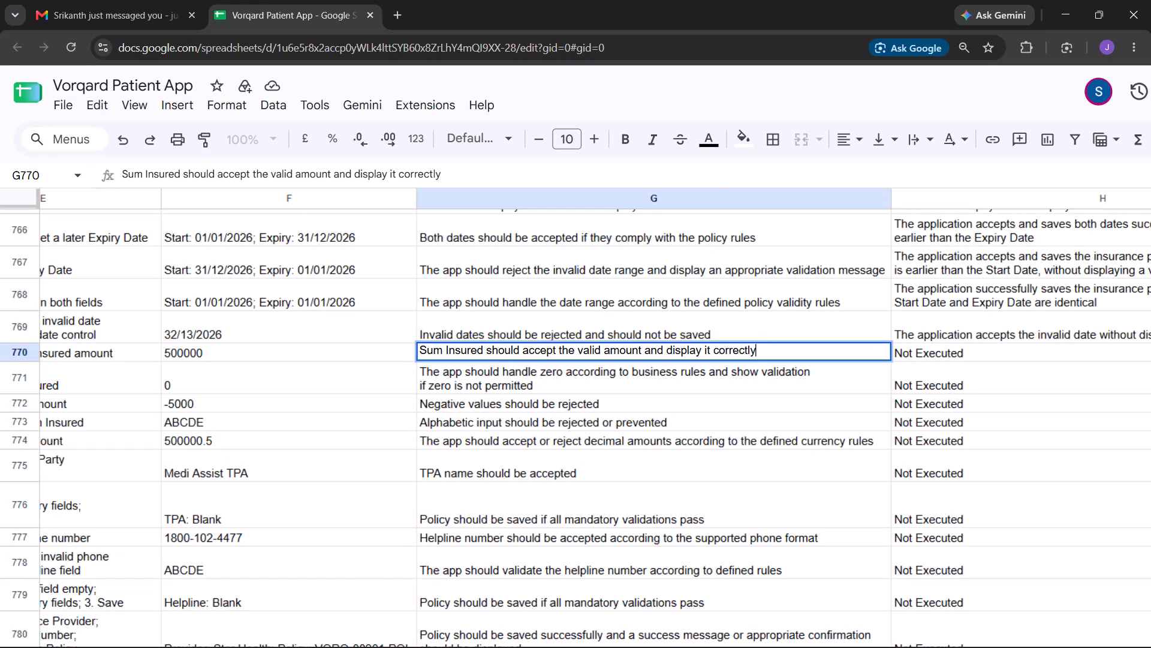
key("ctrl+a")
key("ctrl+c")
double_click(939, 350)
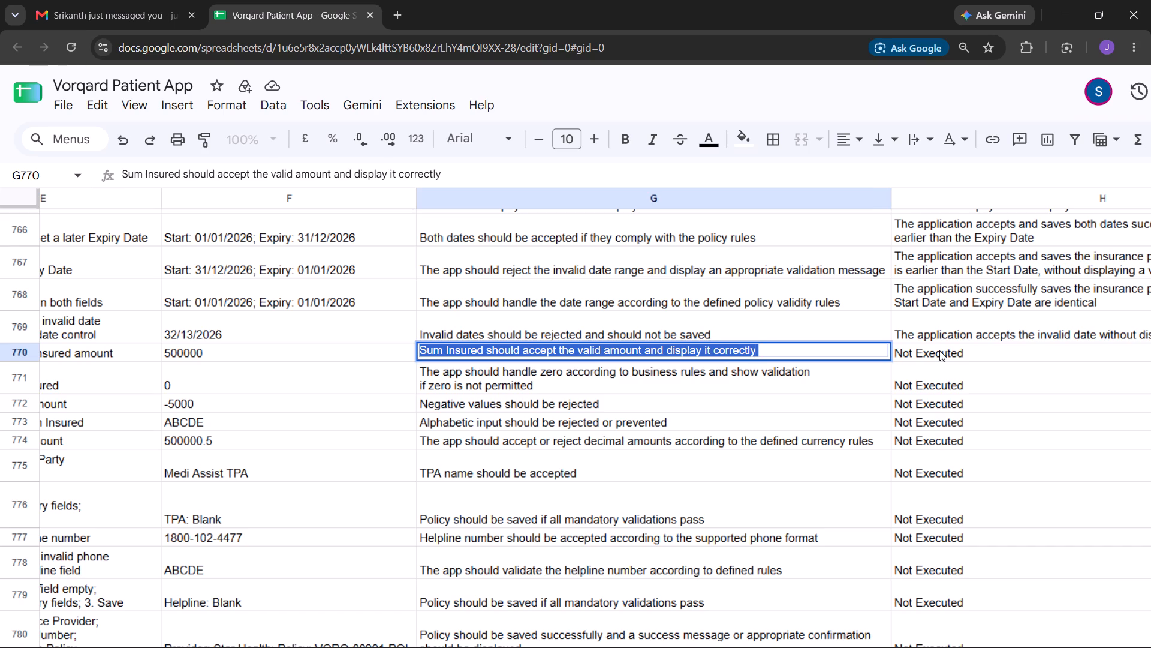
key("ctrl+a")
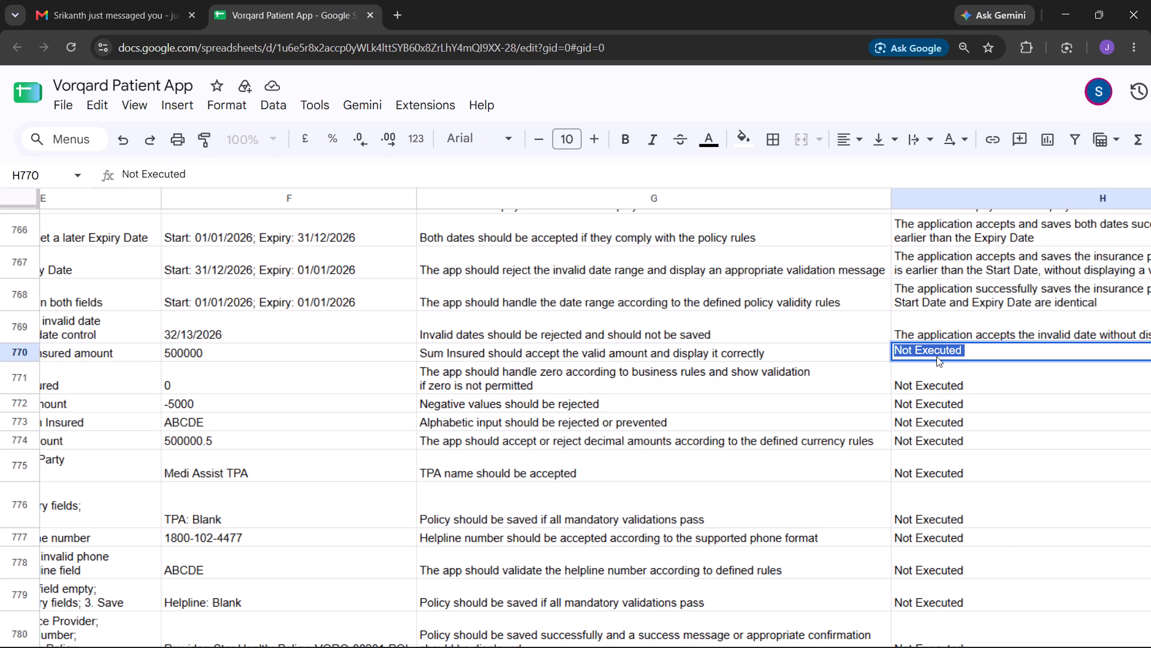
key("ctrl+v")
Reword the row 770 actual result as "Sum Insured is accepted the valid amount and display it correctly".
scroll(940, 377, "left", 2)
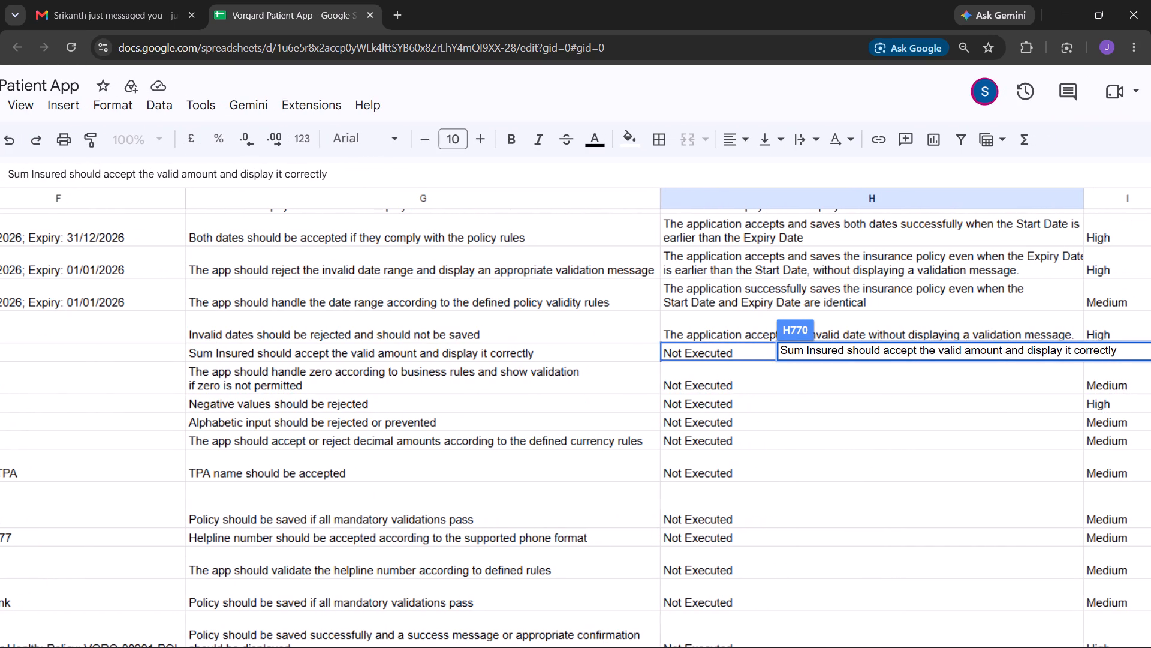
left_click(883, 355)
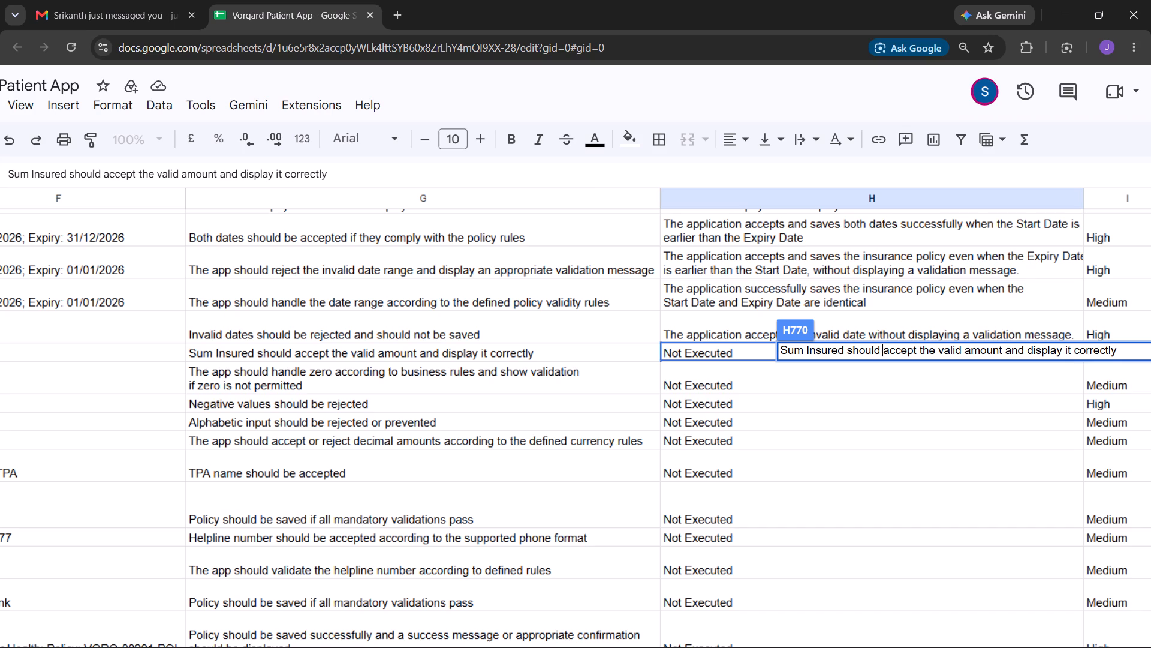
key("BackSpace")
key("BackSpace")
key("BackSpace")
key("BackSpace")
key("BackSpace")
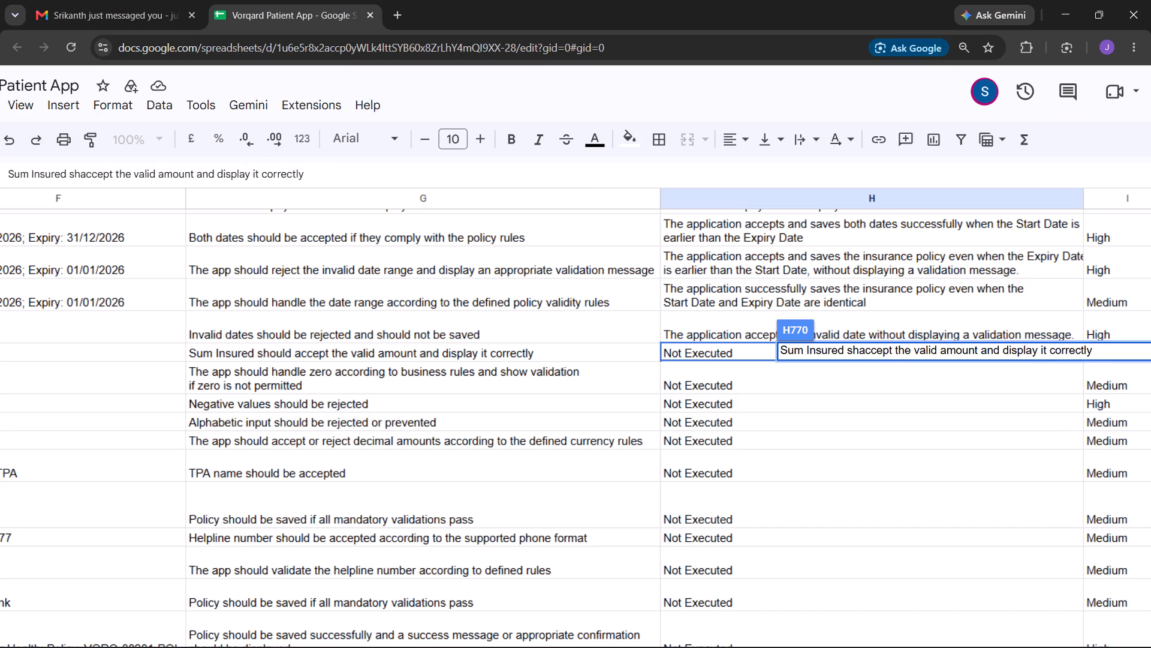
key("BackSpace")
key("BackSpace")
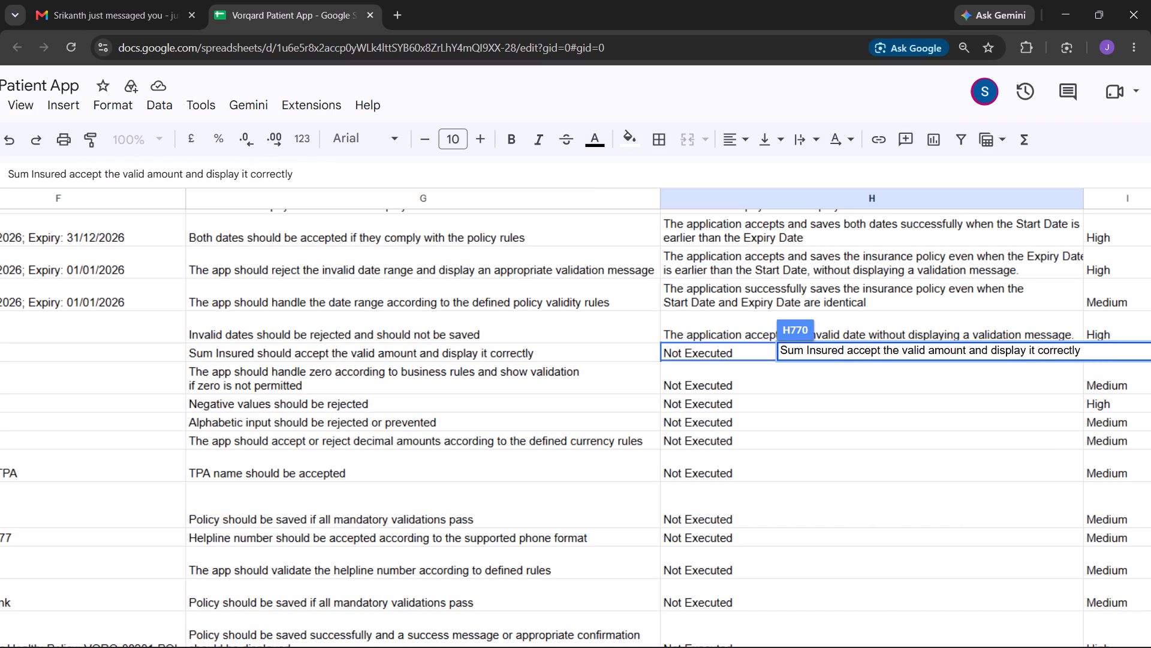
type("IS")
key("space")
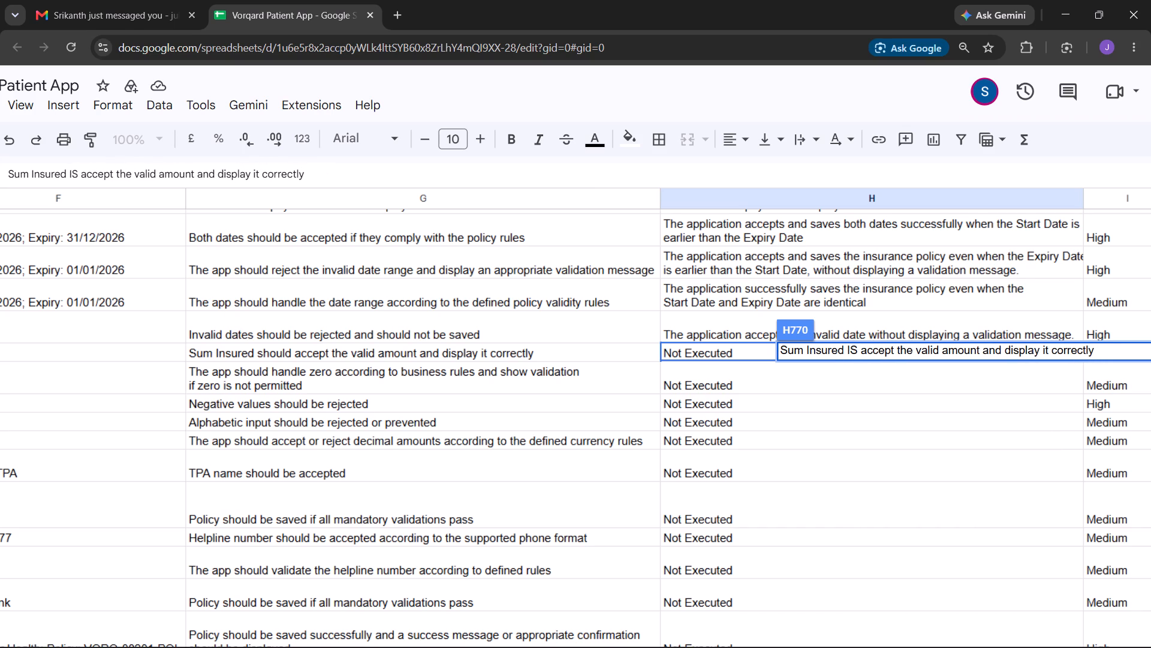
key("BackSpace")
key("BackSpace")
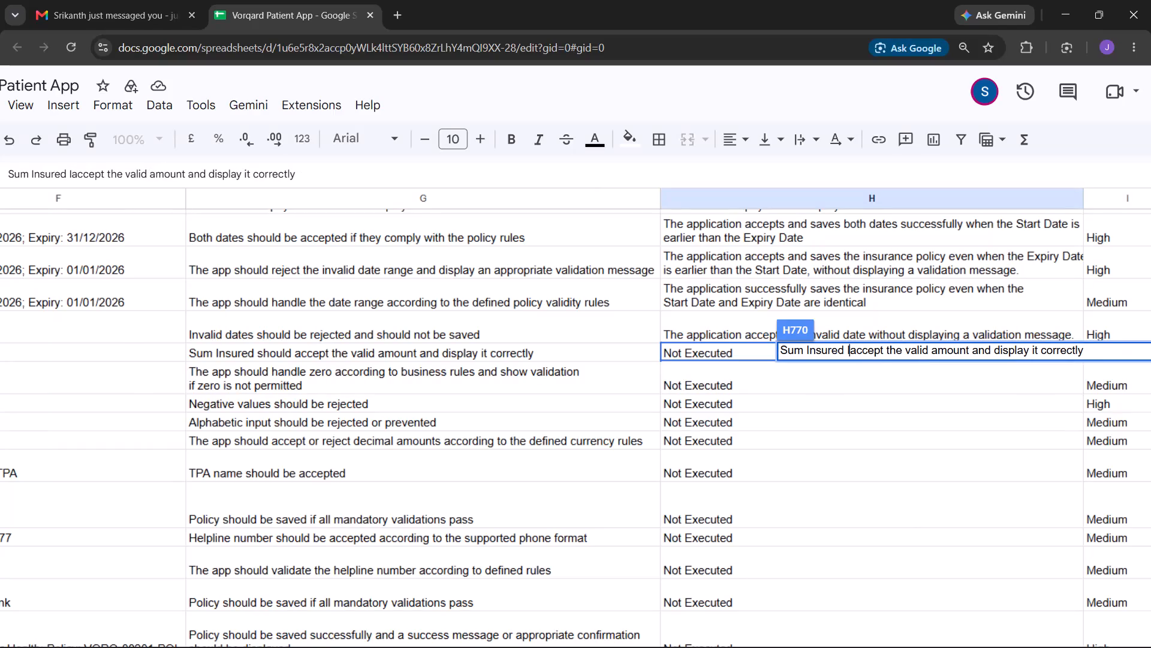
key("BackSpace")
type("is")
key("space")
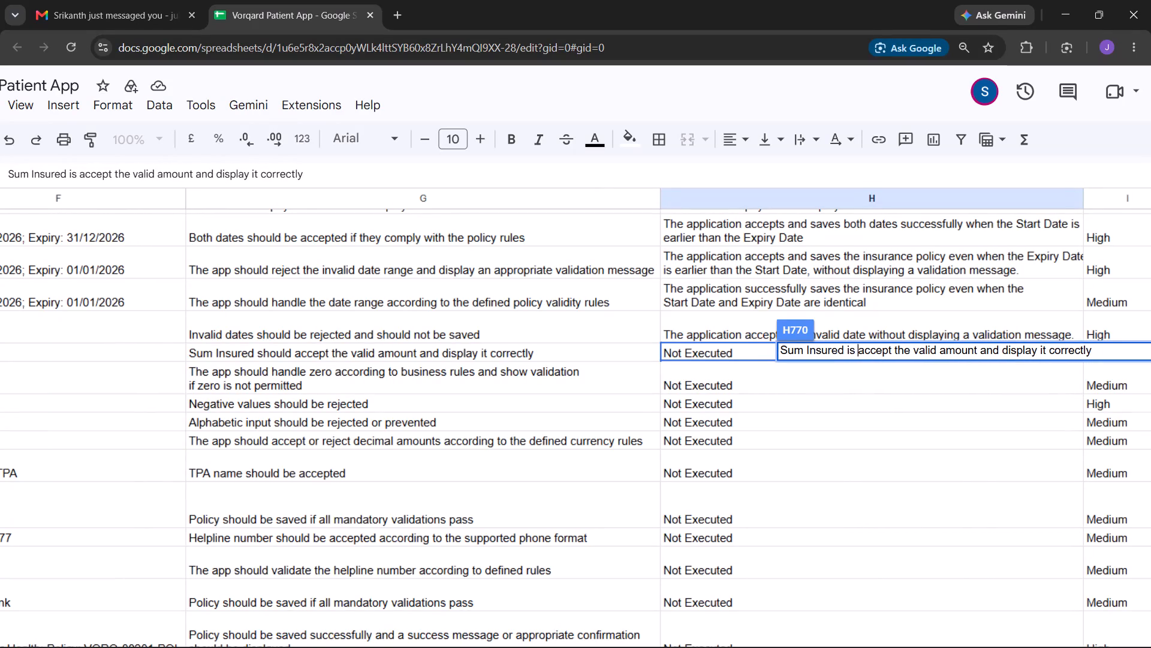
left_click(891, 351)
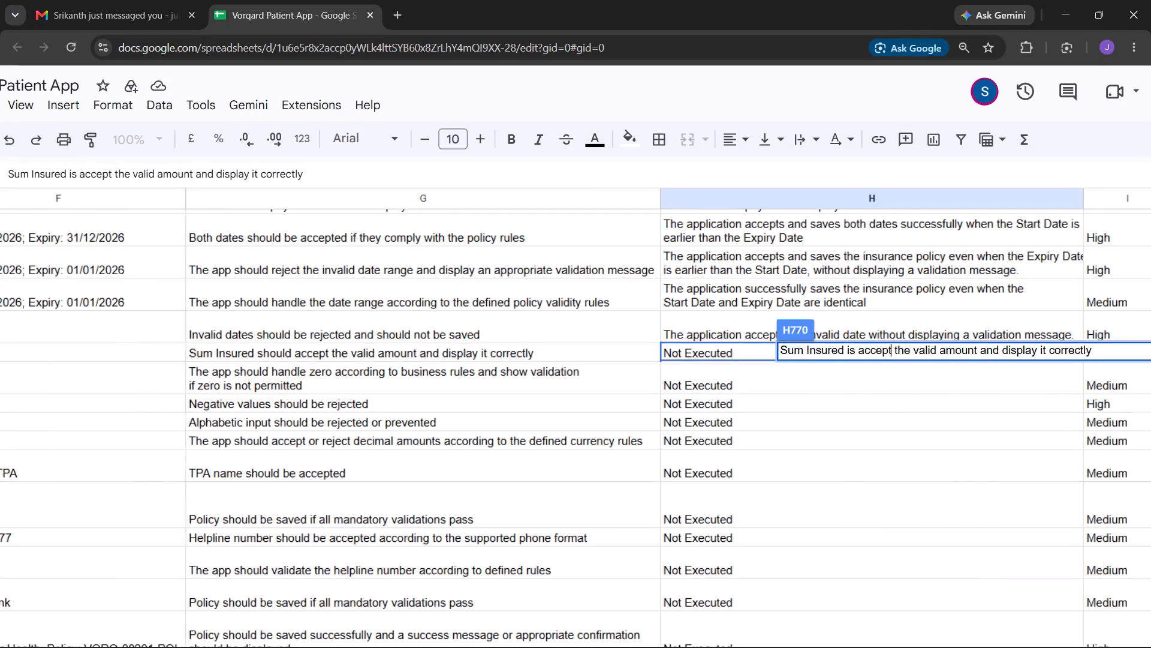
type("ed")
left_click(901, 368)
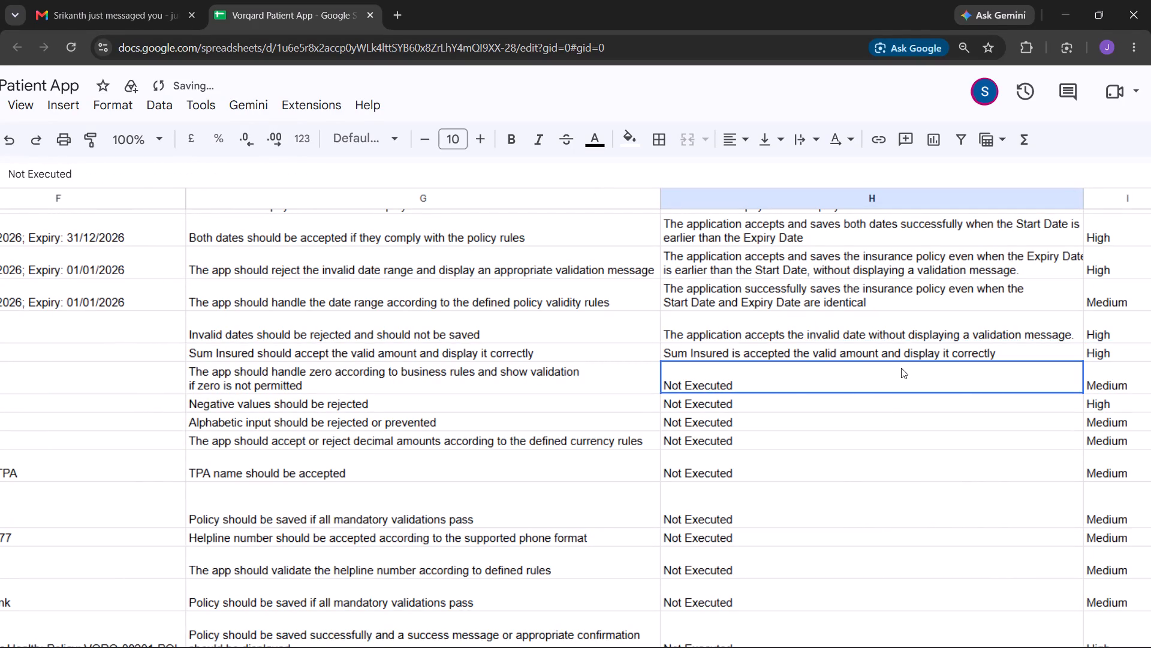
Clear the Not Executed status of the row 770 Sum Insured test case.
scroll(901, 368, "left", 2)
double_click(1007, 350)
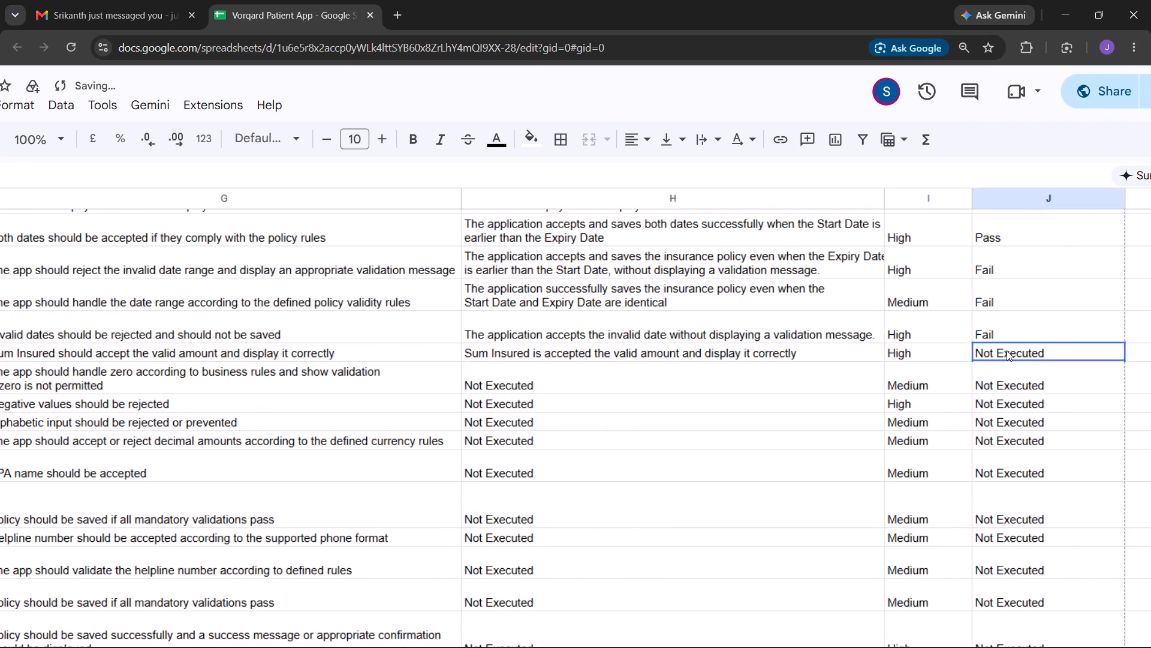
key("ctrl+a")
key("BackSpace")
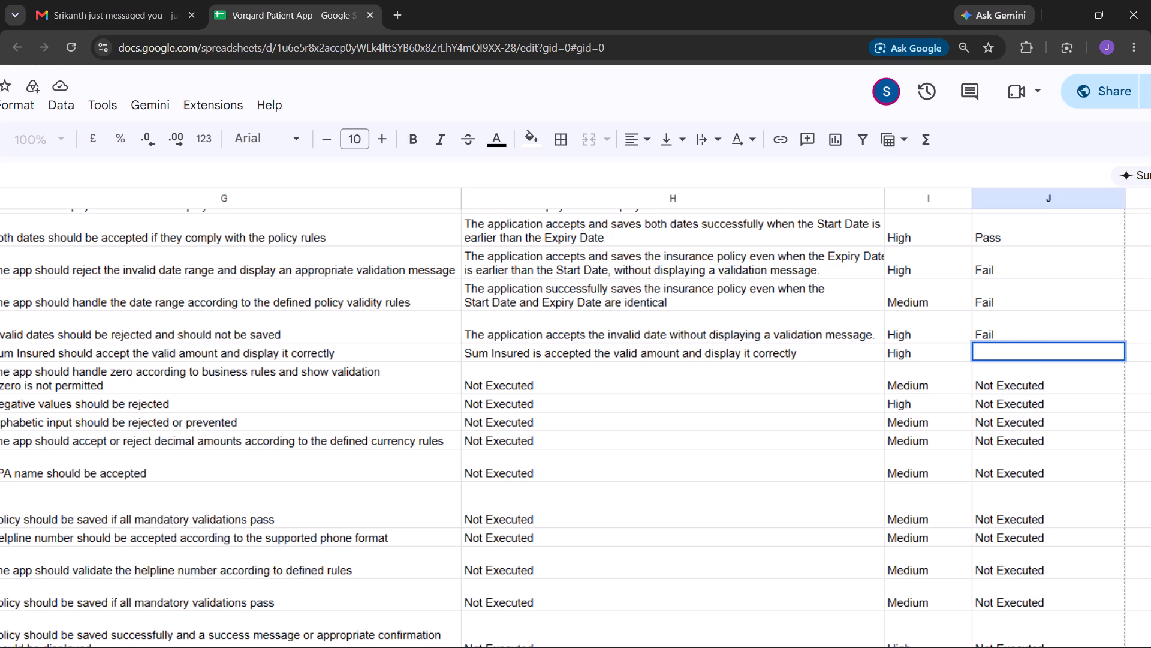
Change "display" to "displayed" in the row 770 actual result.
double_click(775, 355)
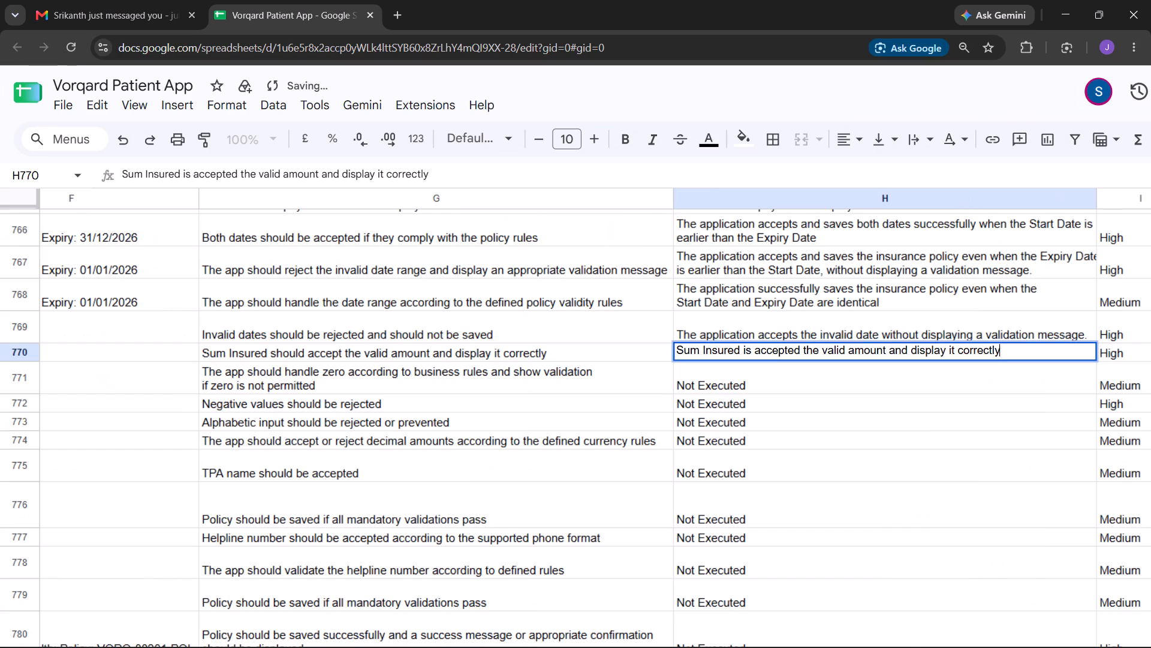
left_click(944, 353)
type("ed")
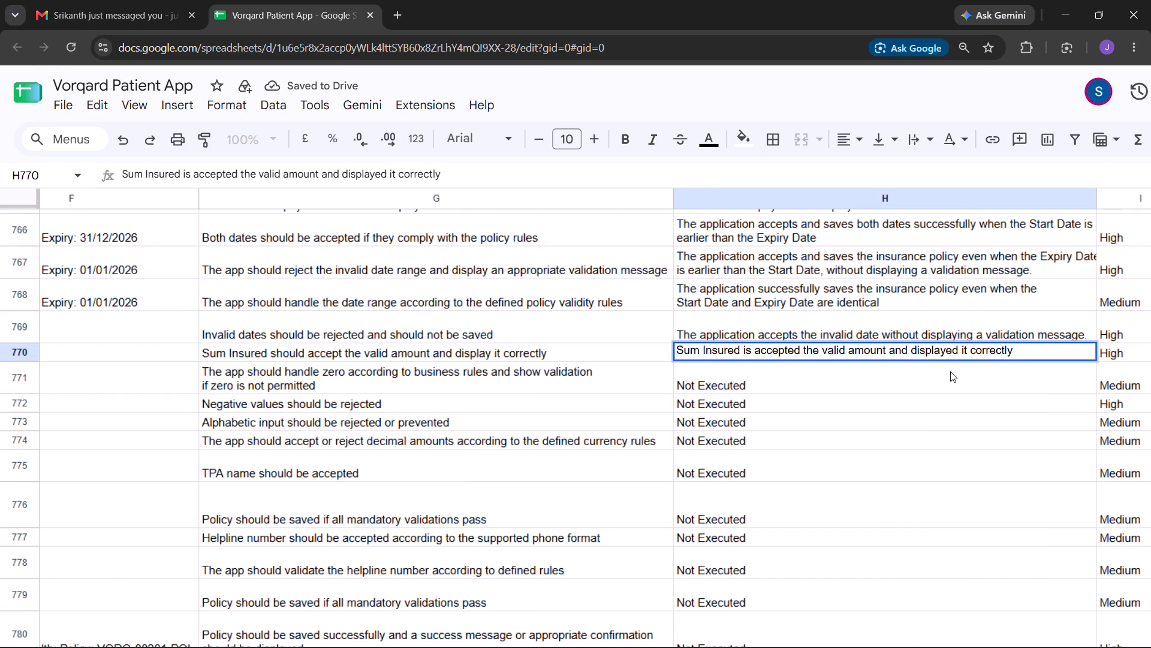
left_click(950, 371)
Set the status of the row 770 test case to Pass.
scroll(950, 371, "left", 1)
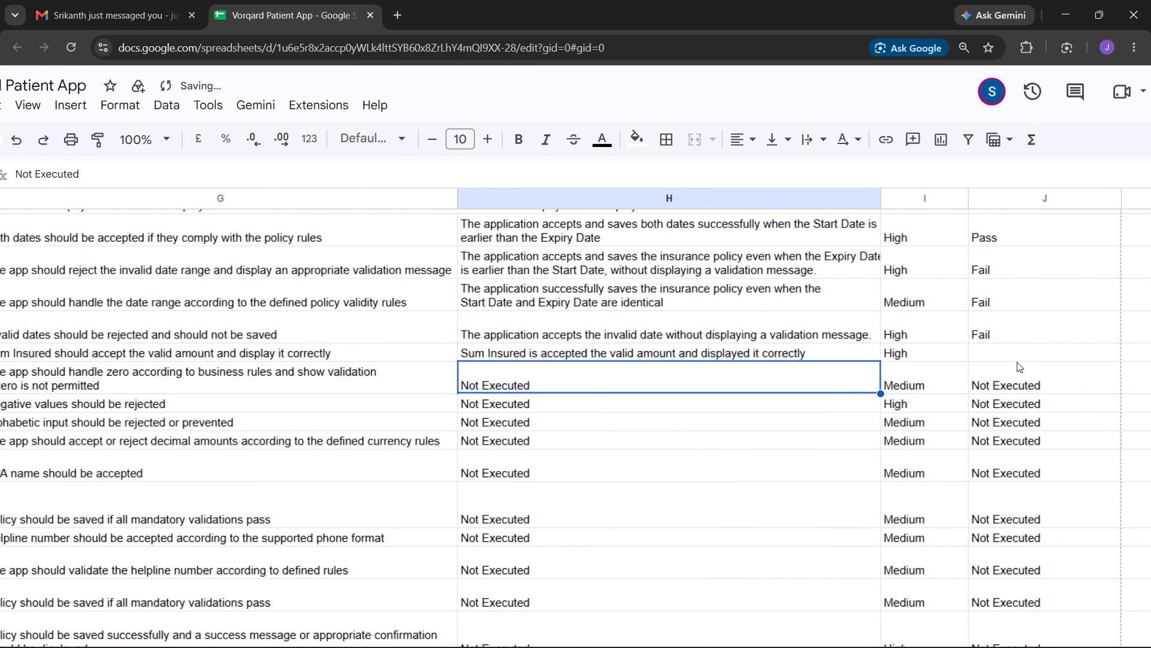
double_click(1009, 355)
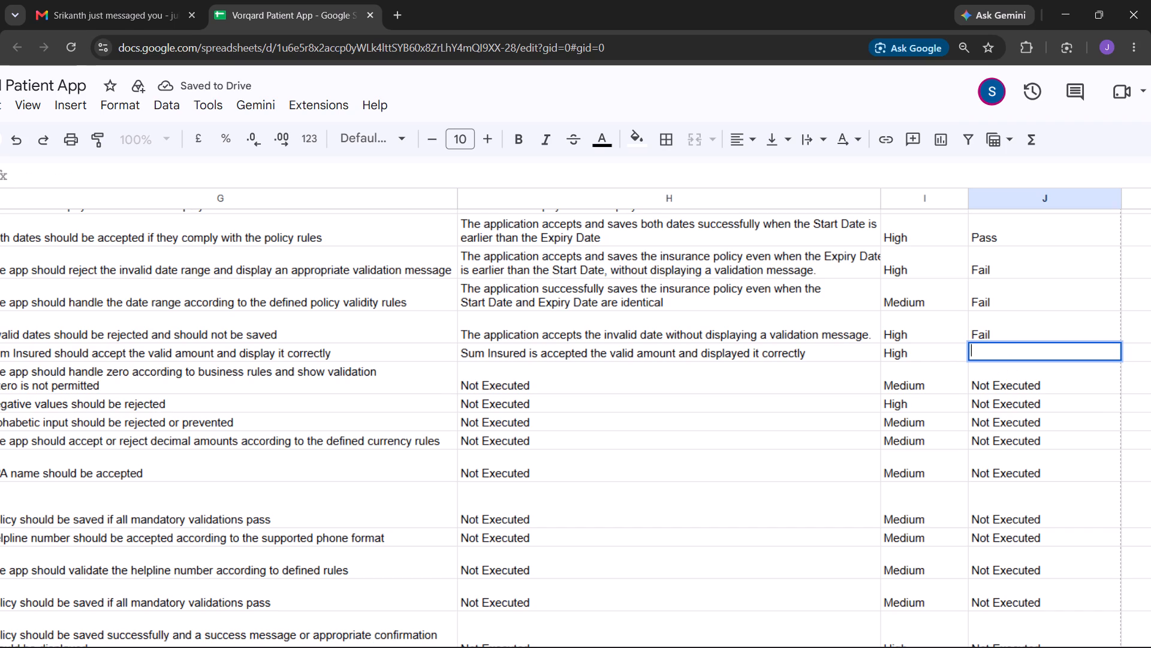
key("p")
key("Return")
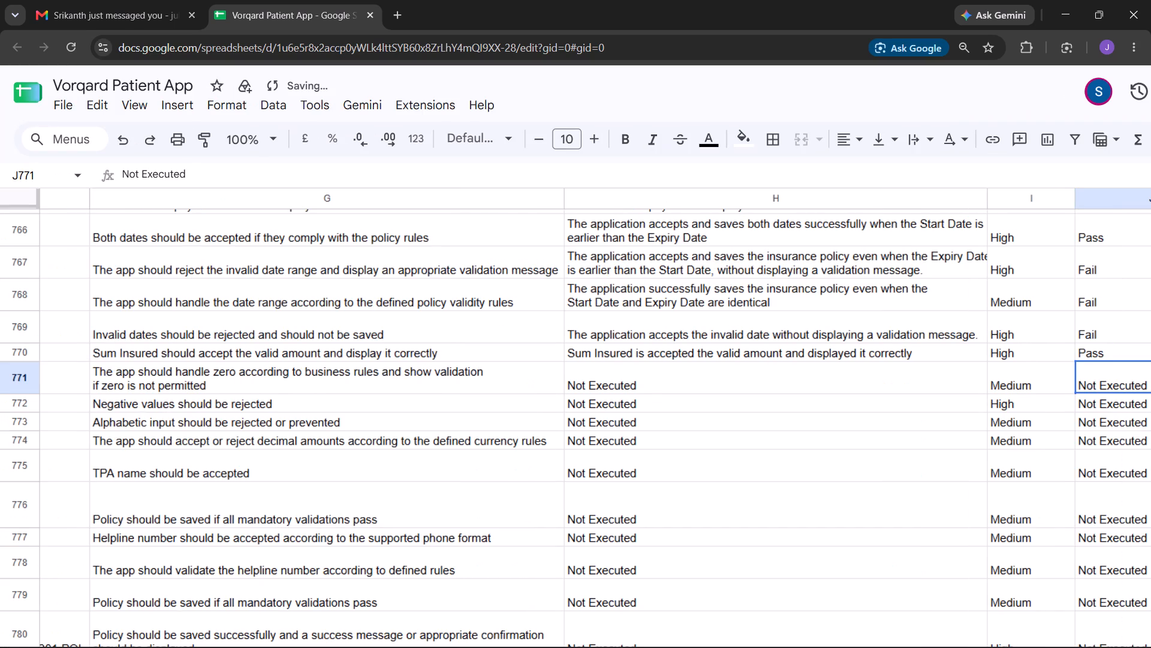
scroll(1009, 355, "right", 4)
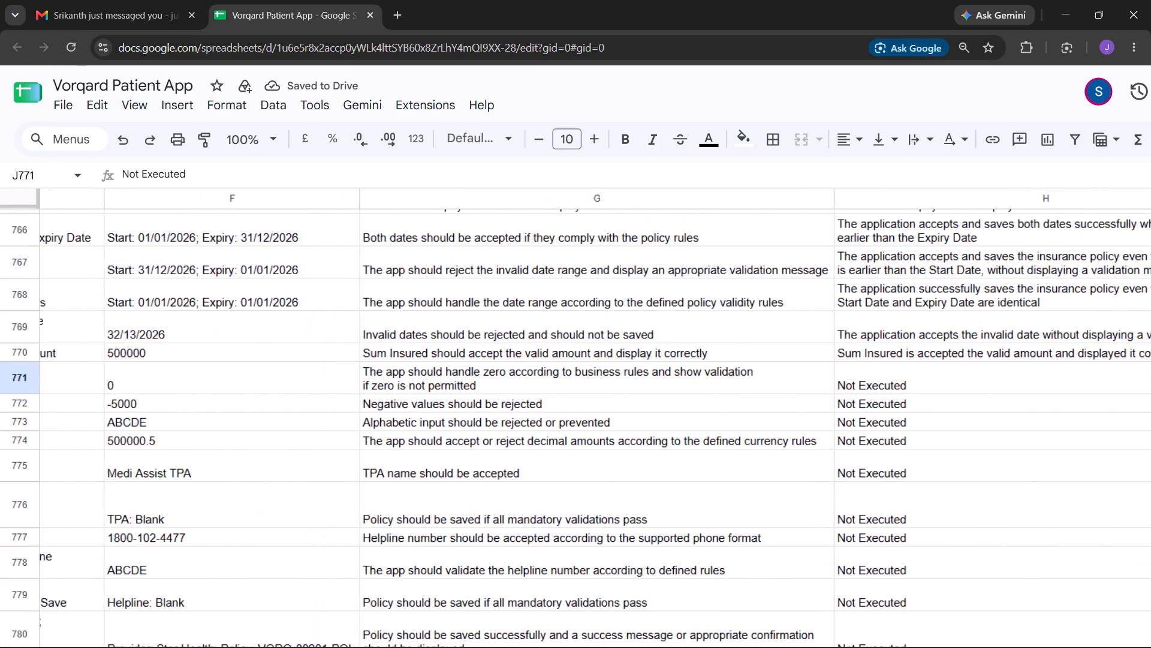
scroll(1009, 355, "right", 1)
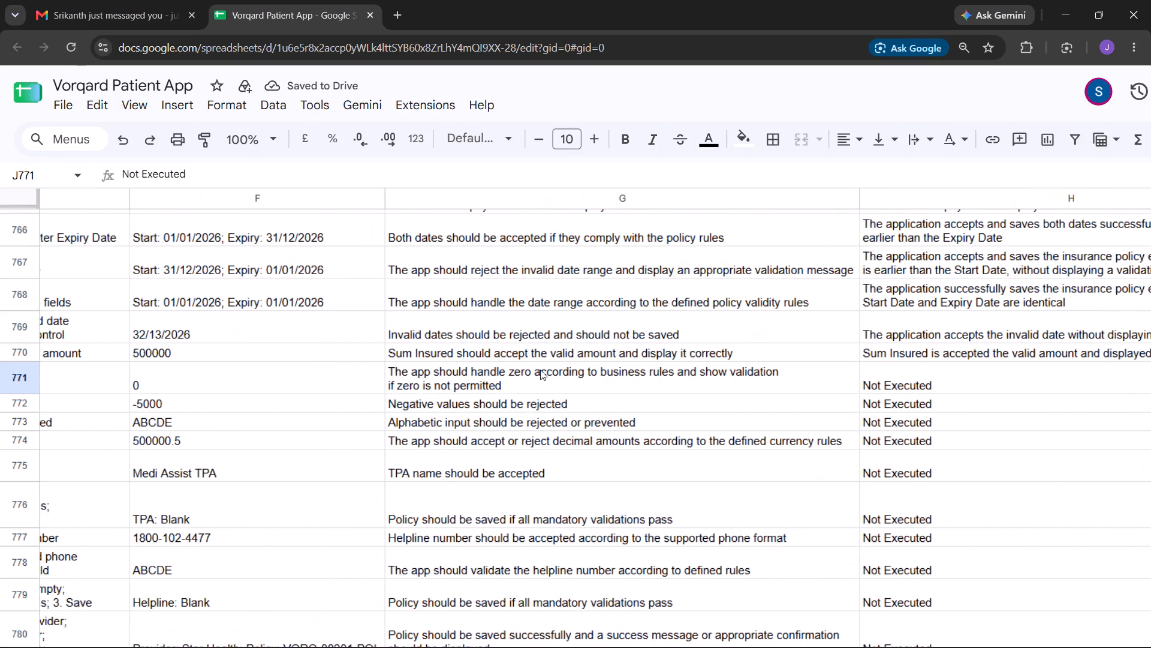
double_click(17, 382)
key("ctrl+c")
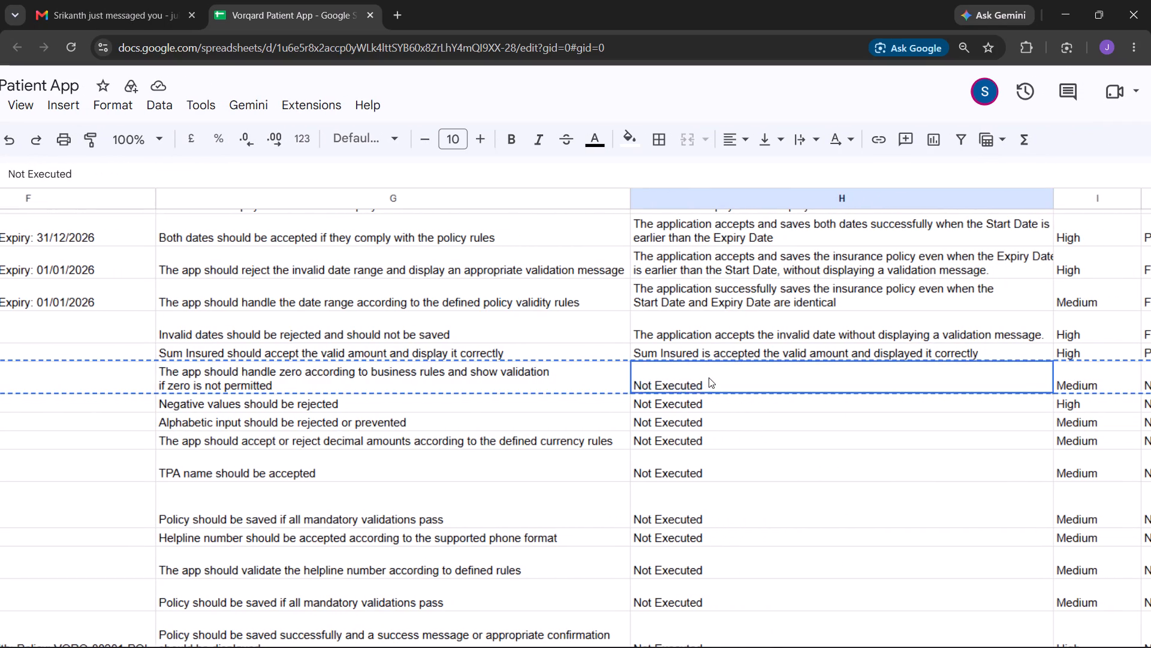
key("ctrl+a")
key("ctrl+v")
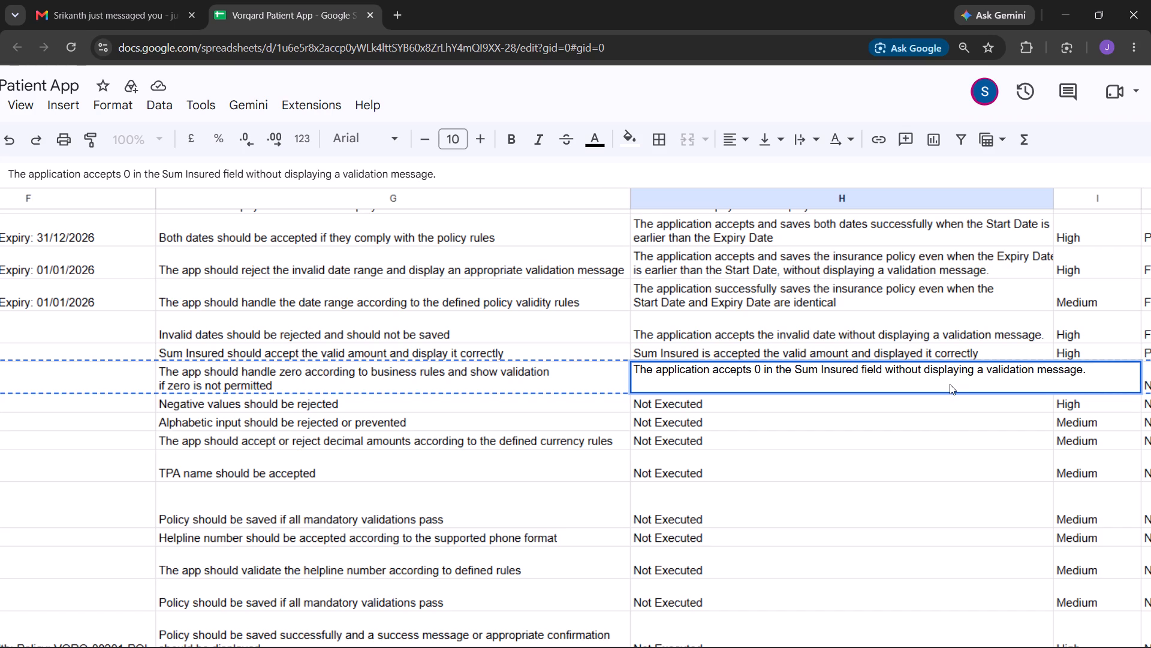
Remove the final full stop from the row 771 actual result and break the line before "validation message".
key("BackSpace")
left_click(984, 371)
key("Right")
key("ctrl+Return")
left_click(914, 405)
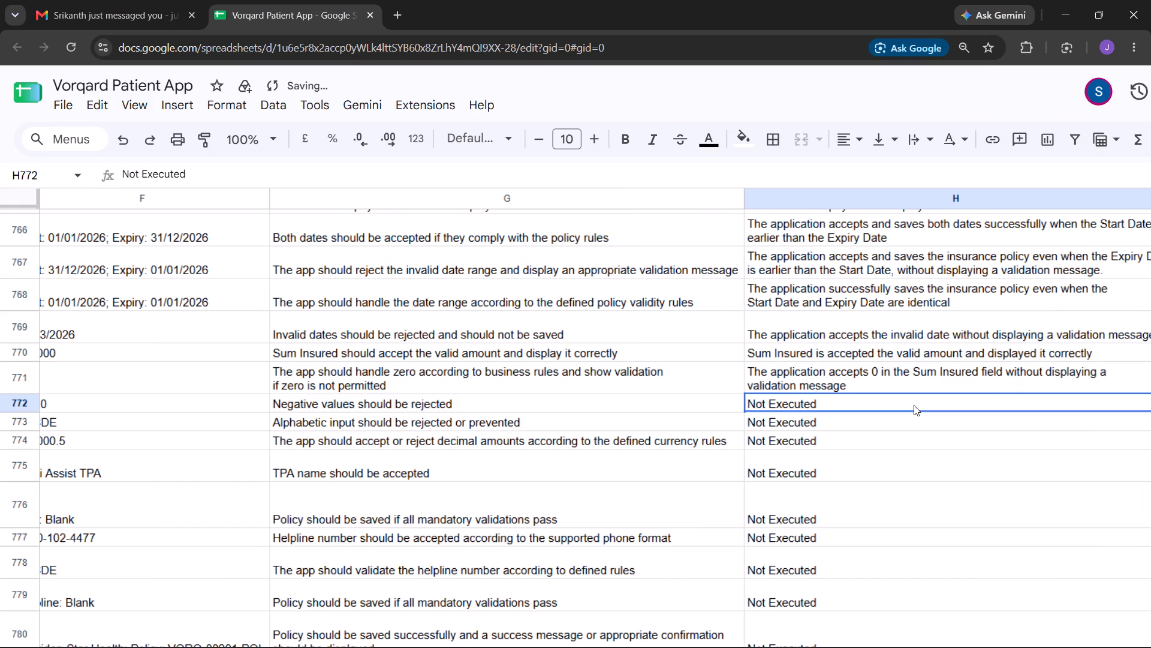
Examine the test data, expected results and statuses of the Sum Insured test cases from row 771 onward.
scroll(914, 405, "left", 1)
scroll(914, 405, "right", 2)
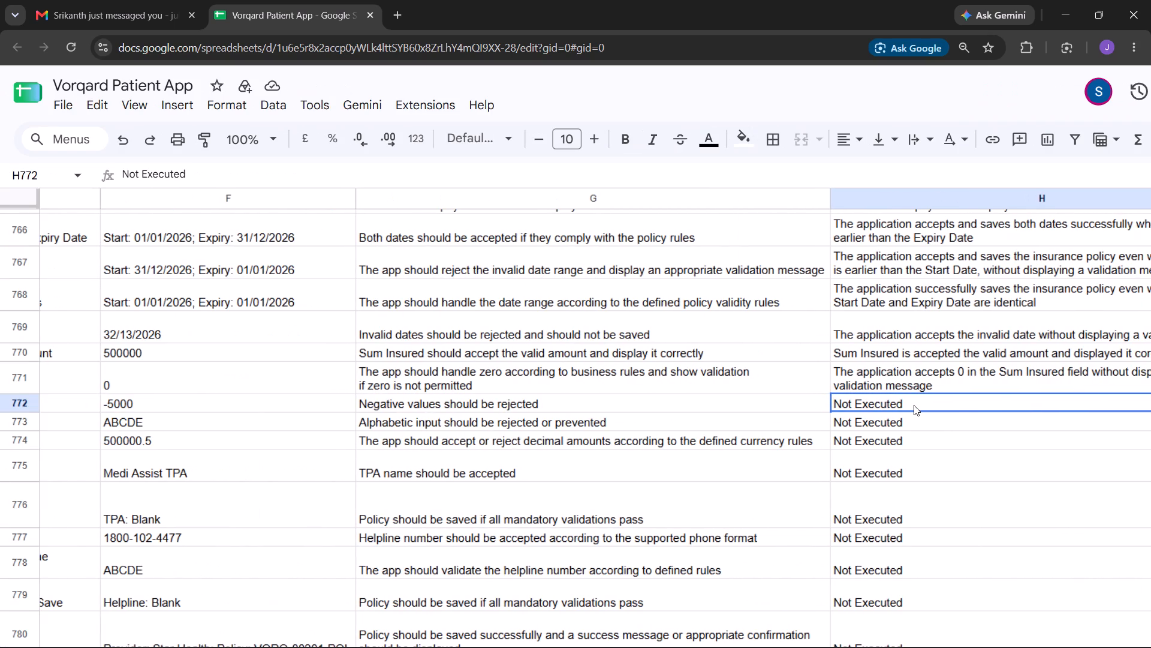
scroll(914, 405, "left", 1)
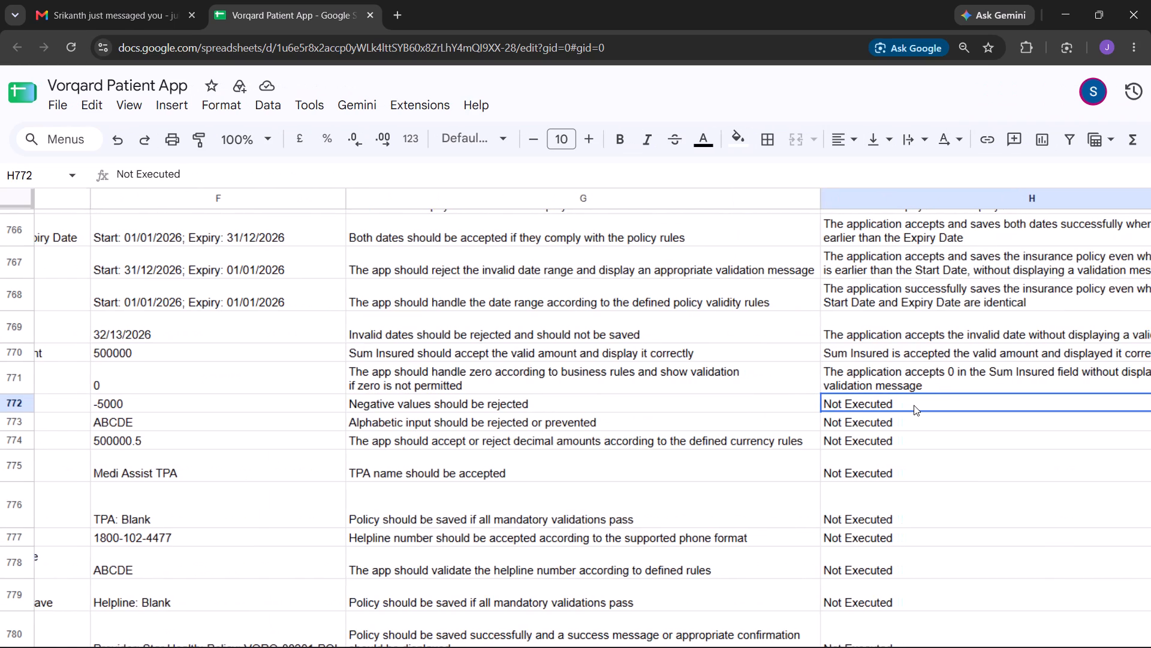
scroll(914, 405, "left", 2)
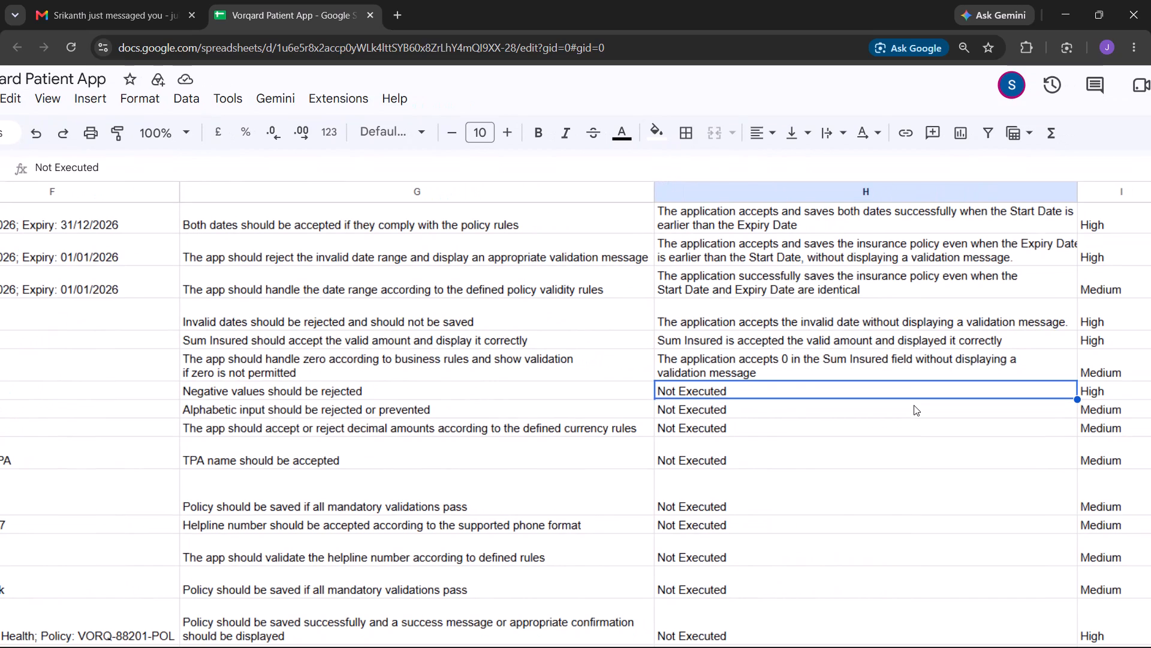
scroll(914, 405, "right", 1)
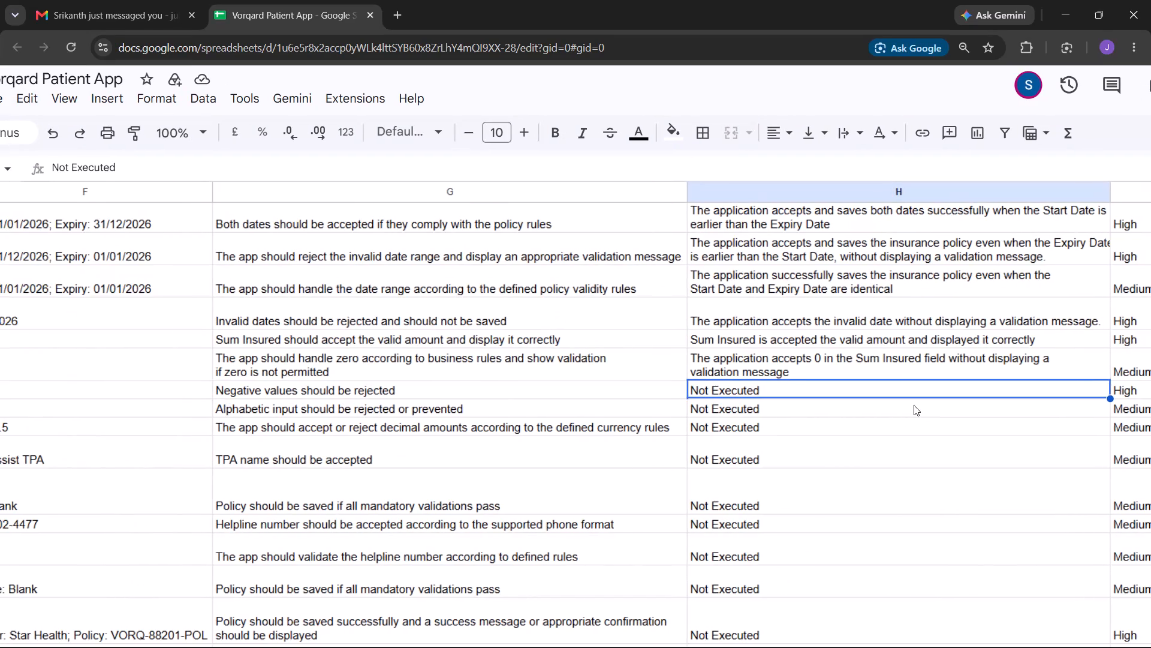
scroll(914, 405, "right", 1)
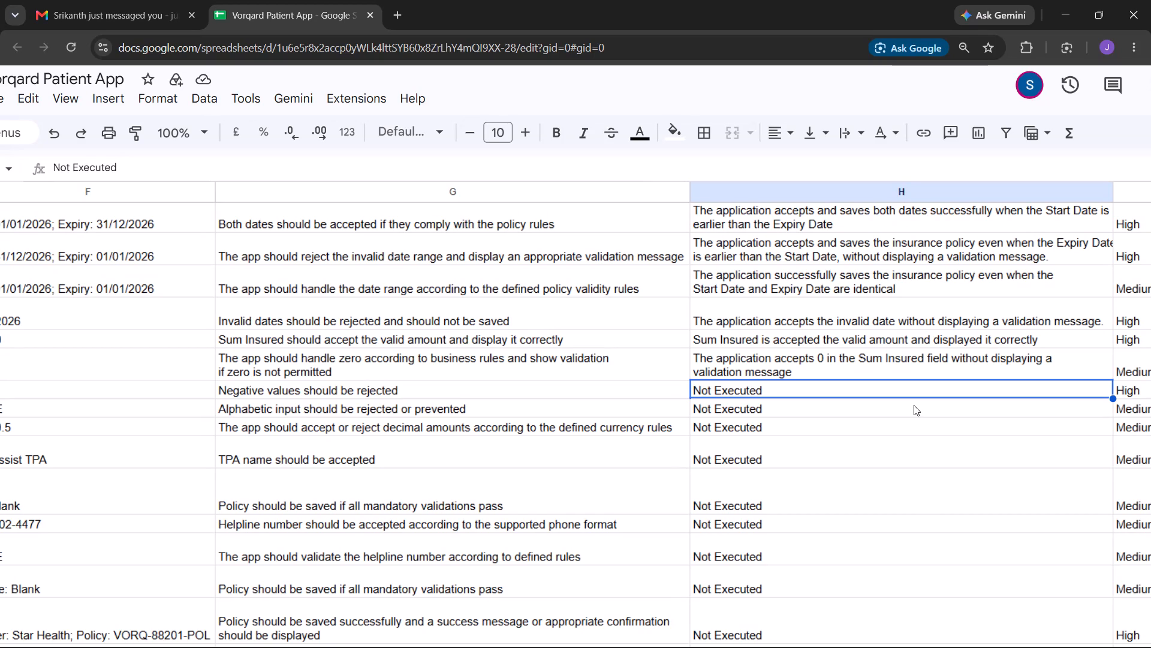
scroll(914, 405, "right", 1)
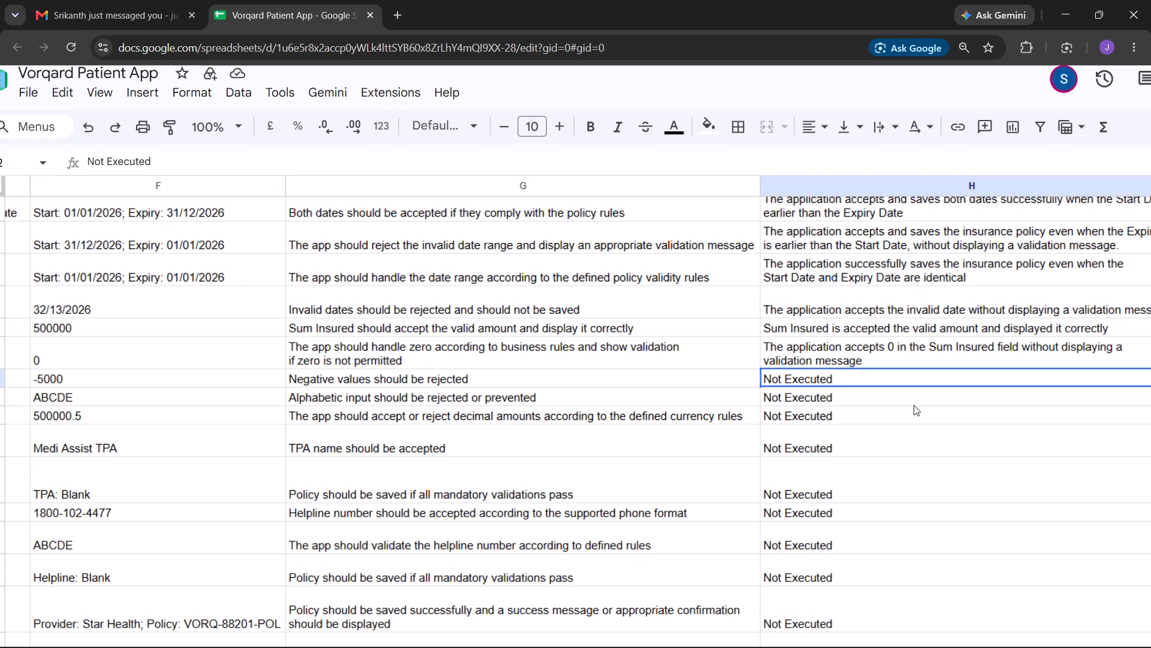
scroll(914, 405, "right", 1)
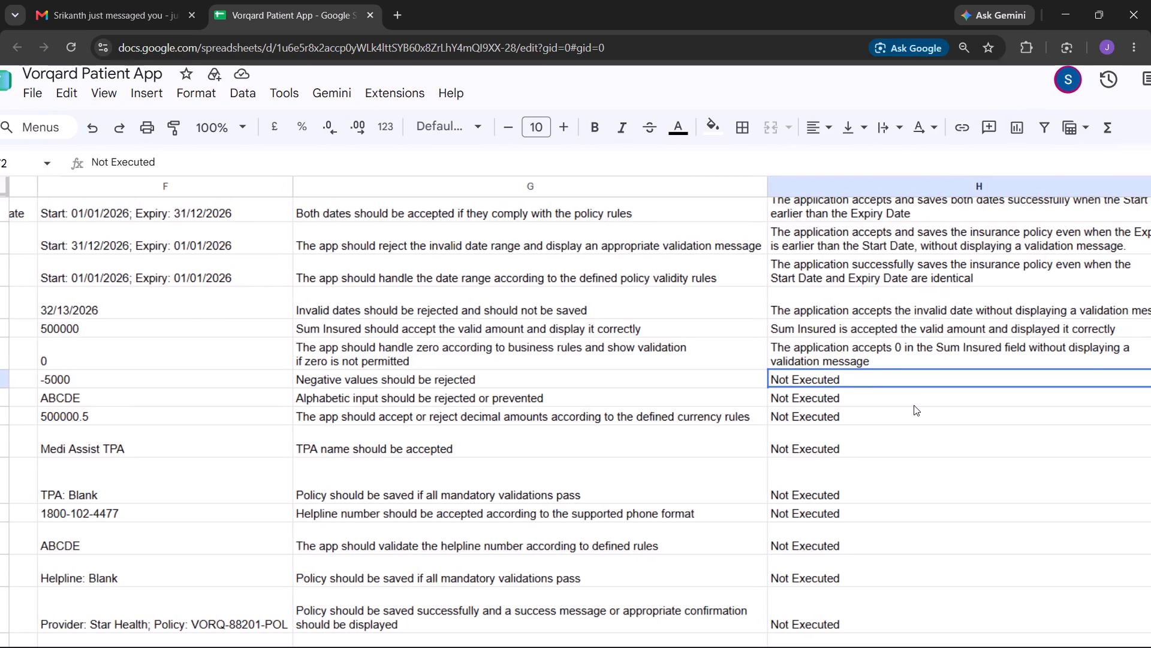
scroll(914, 405, "right", 1)
scroll(914, 405, "left", 2)
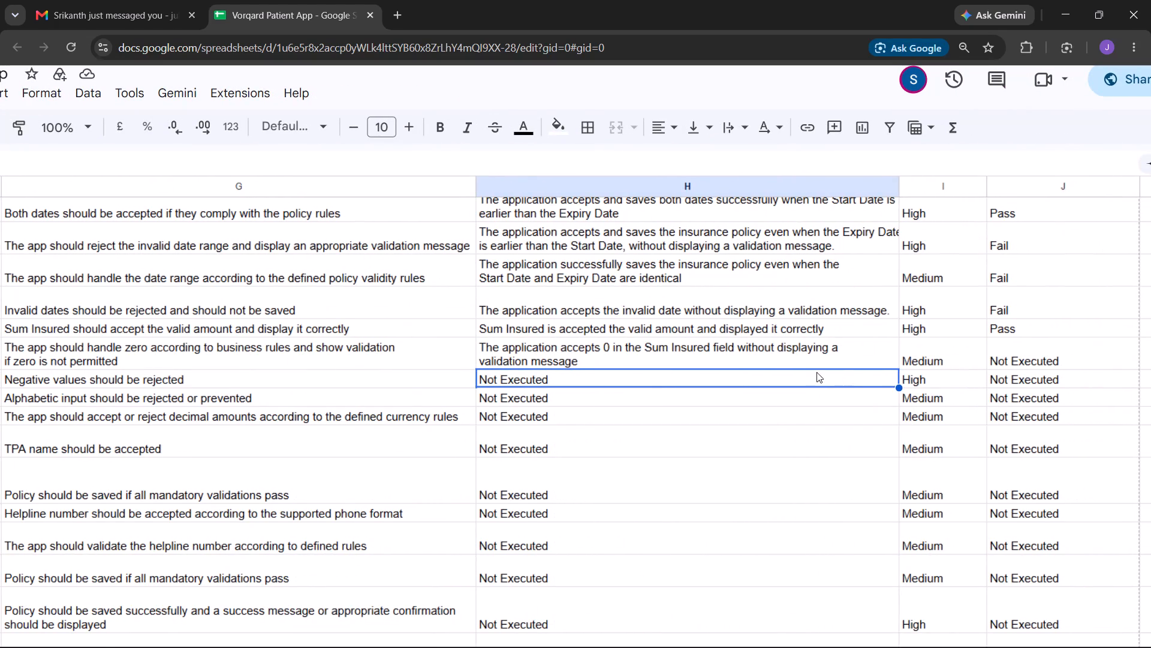
scroll(816, 372, "right", 3)
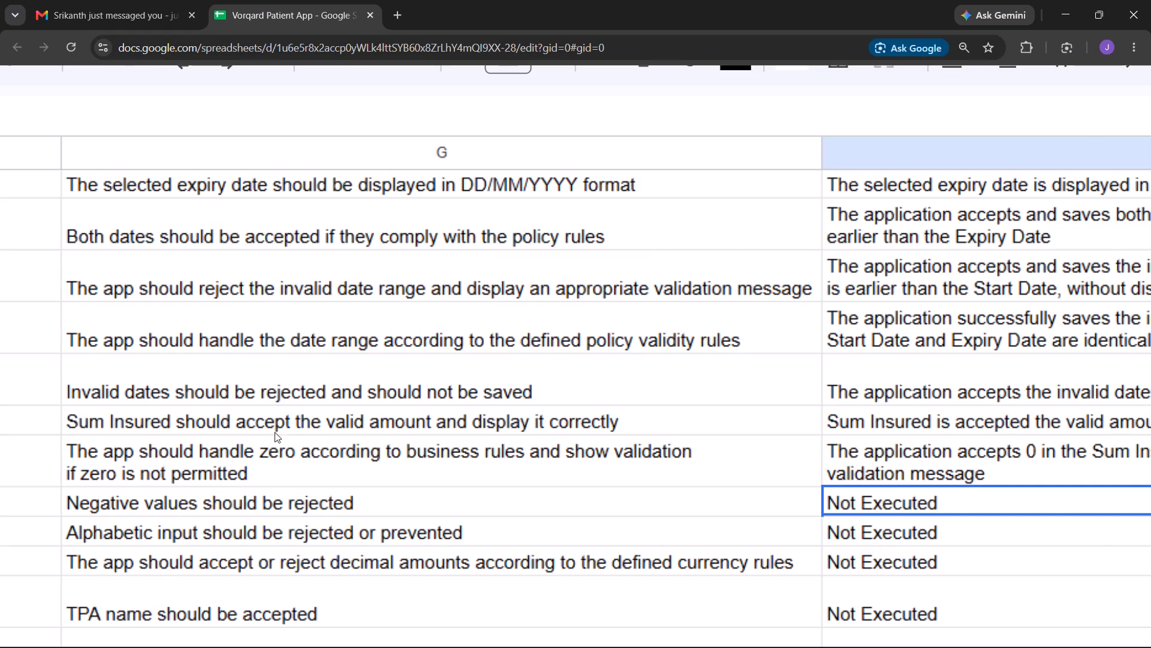
scroll(267, 437, "right", 1)
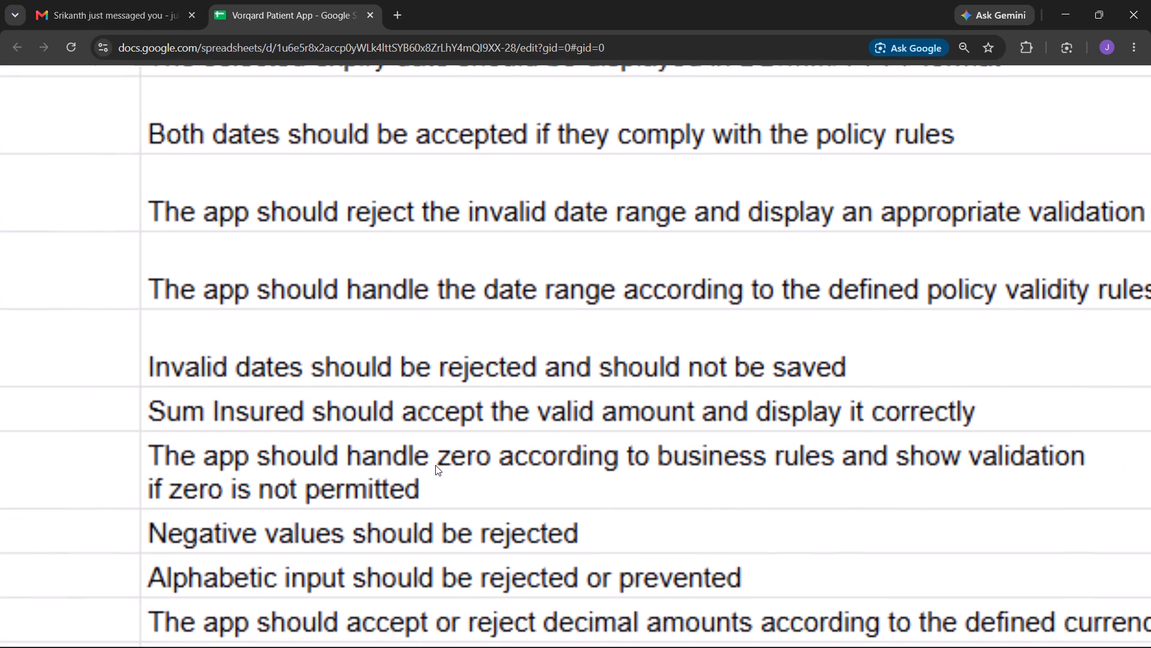
Set the status of the zero-value Sum Insured test case in row 771 to Pass.
left_click(435, 465)
scroll(598, 495, "down", 1)
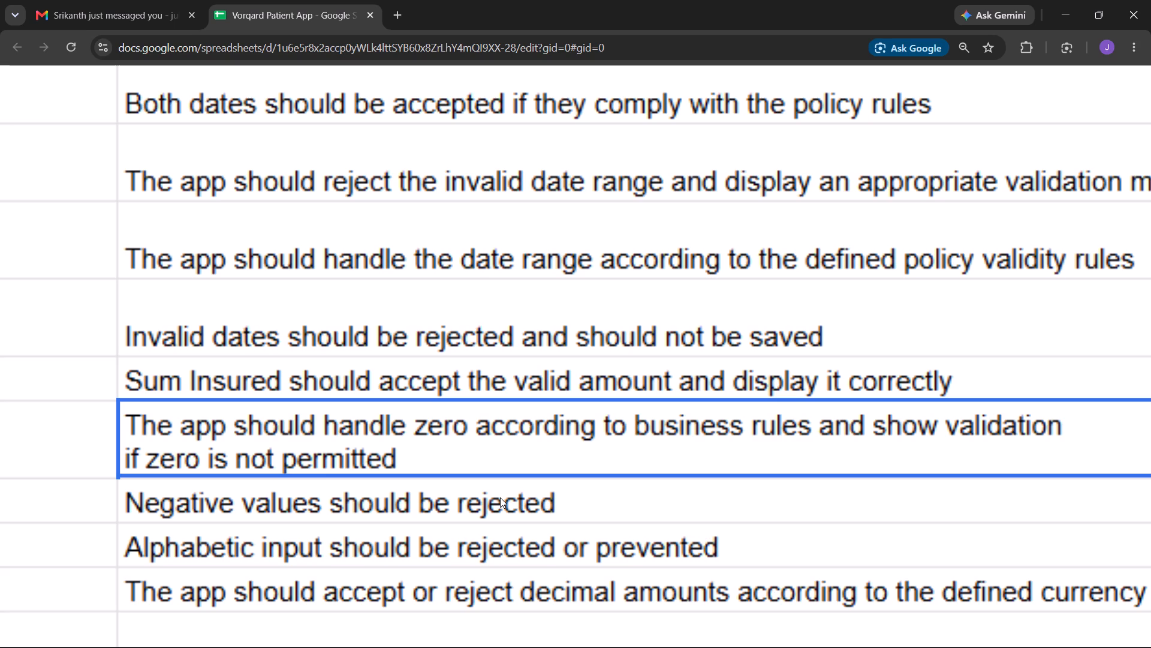
scroll(614, 413, "left", 1)
scroll(614, 413, "down", 1)
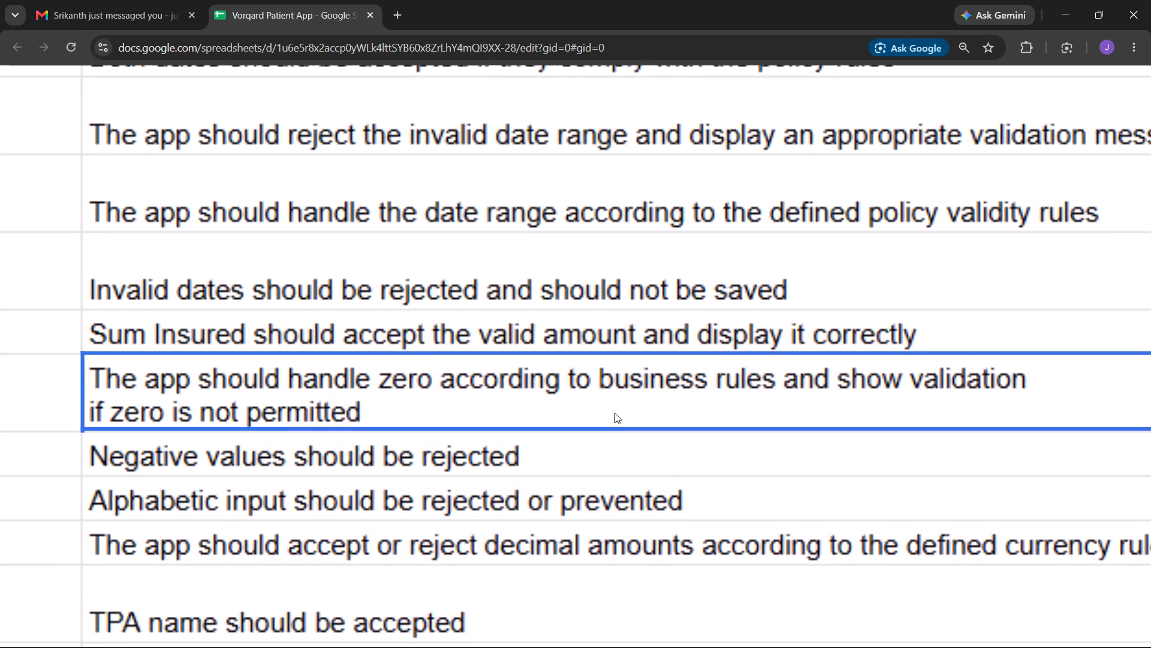
scroll(614, 413, "down", 1)
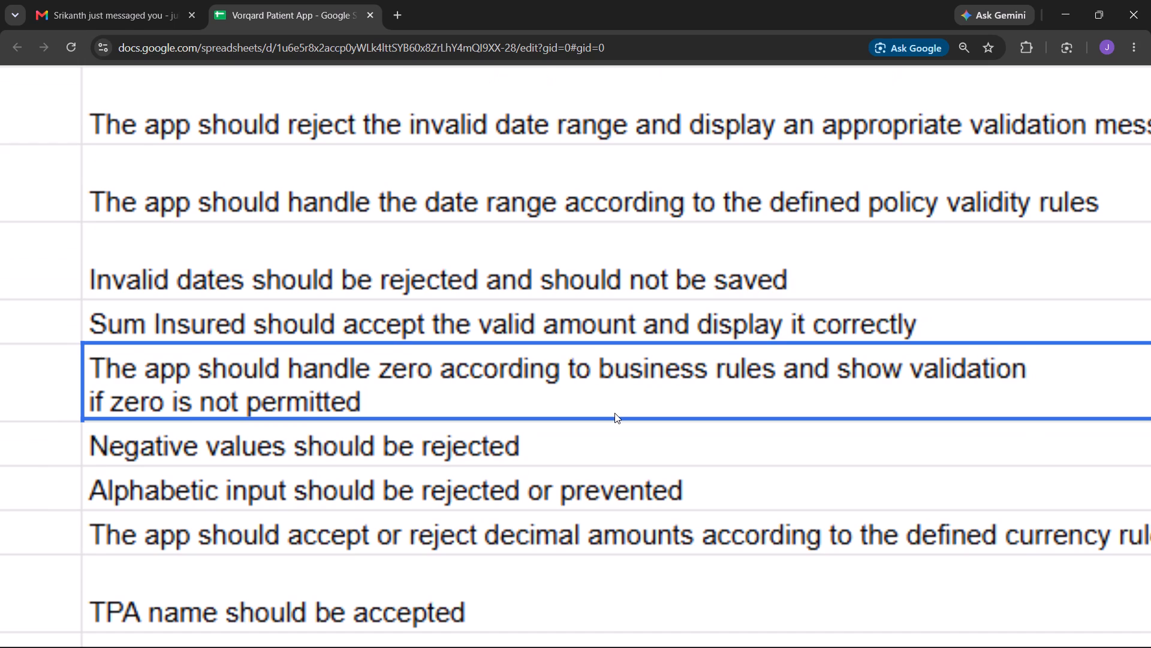
scroll(614, 413, "left", 4)
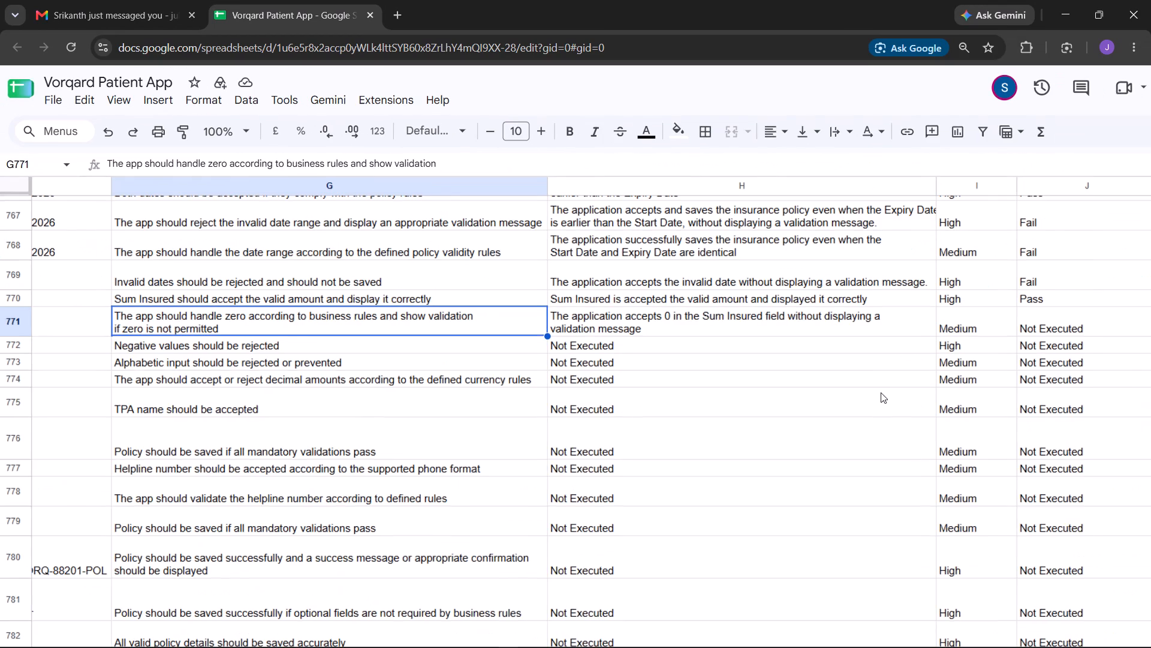
scroll(881, 392, "left", 1)
double_click(995, 317)
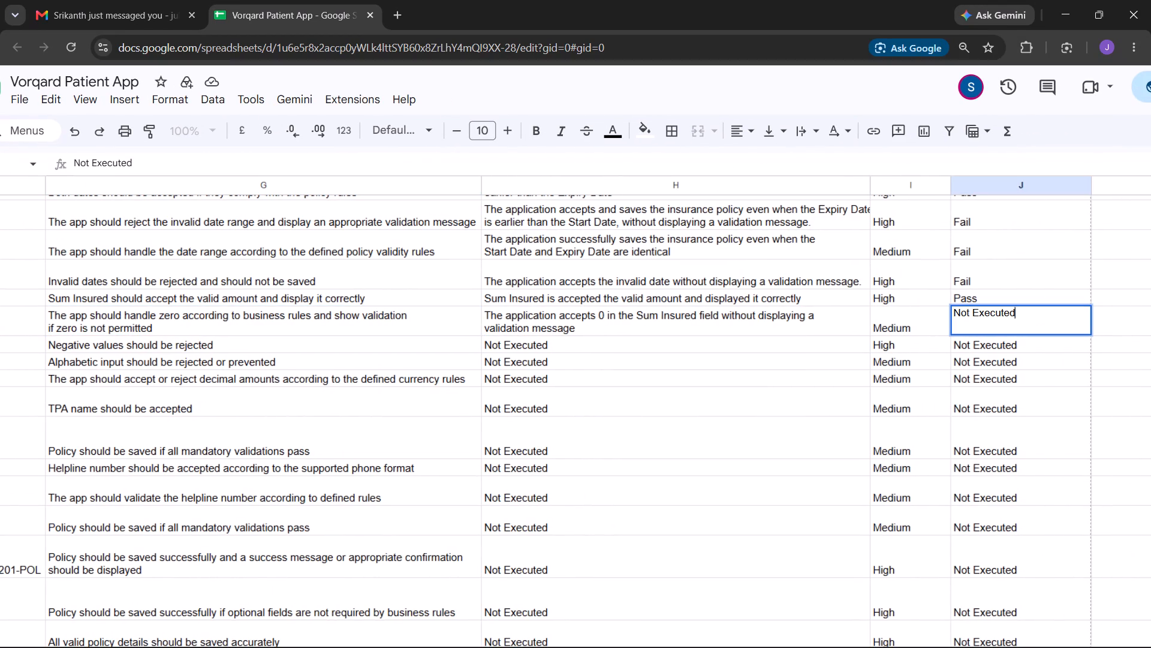
key("ctrl+a")
key("BackSpace")
type("pas")
key("Return")
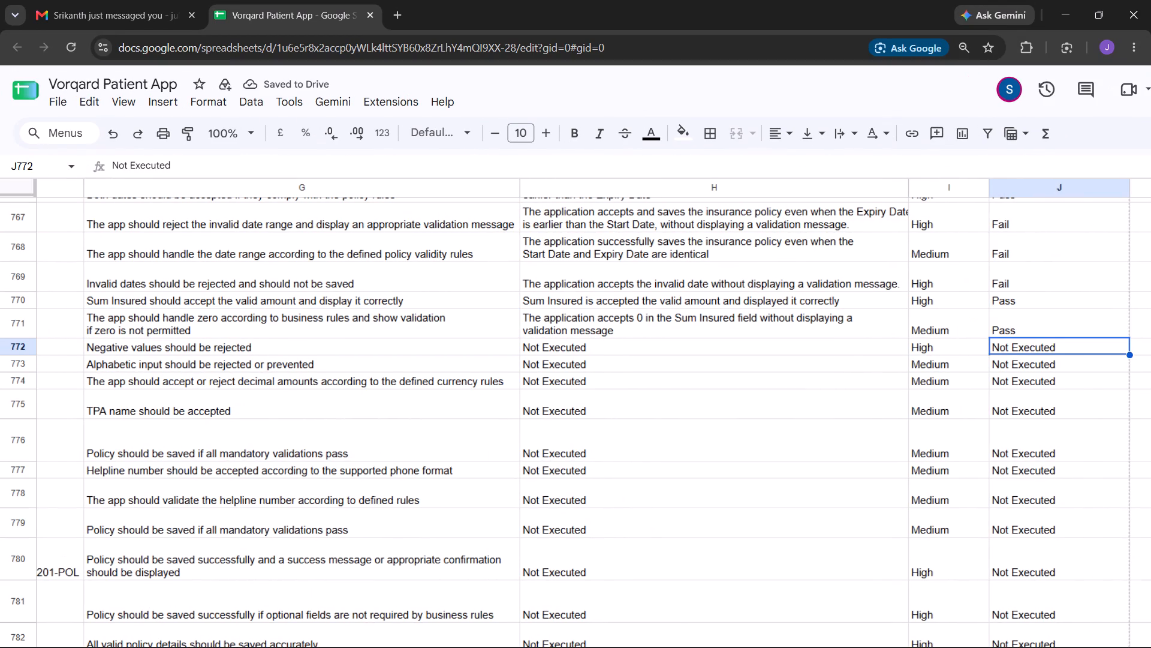
scroll(686, 334, "right", 1)
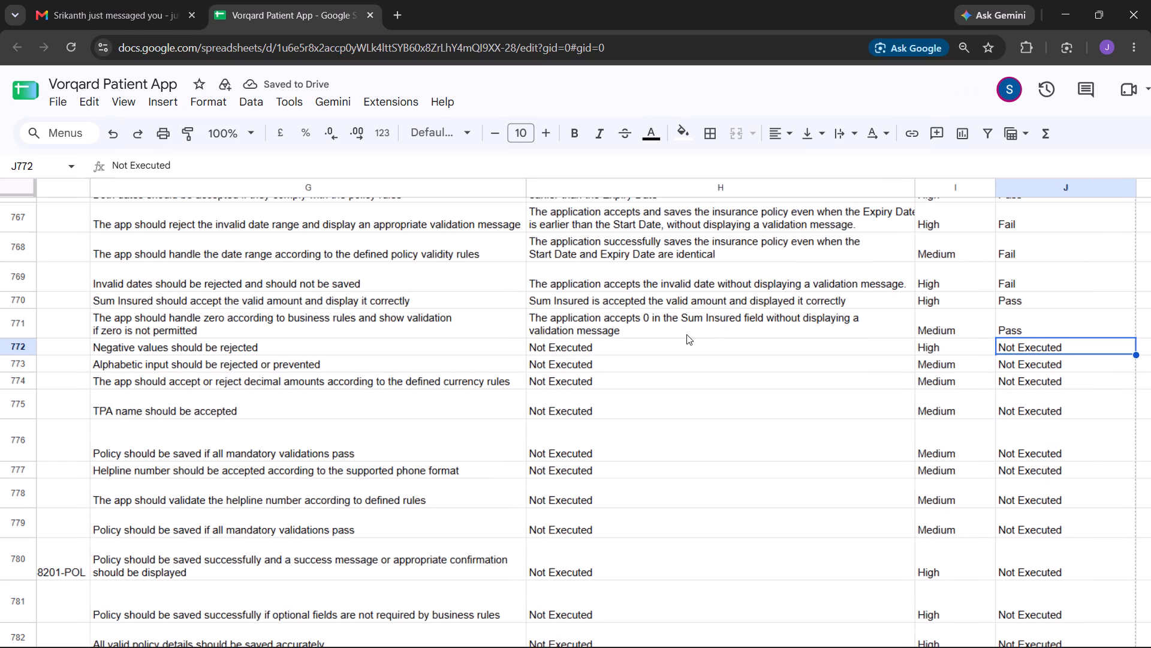
scroll(686, 334, "right", 1)
scroll(601, 346, "right", 3)
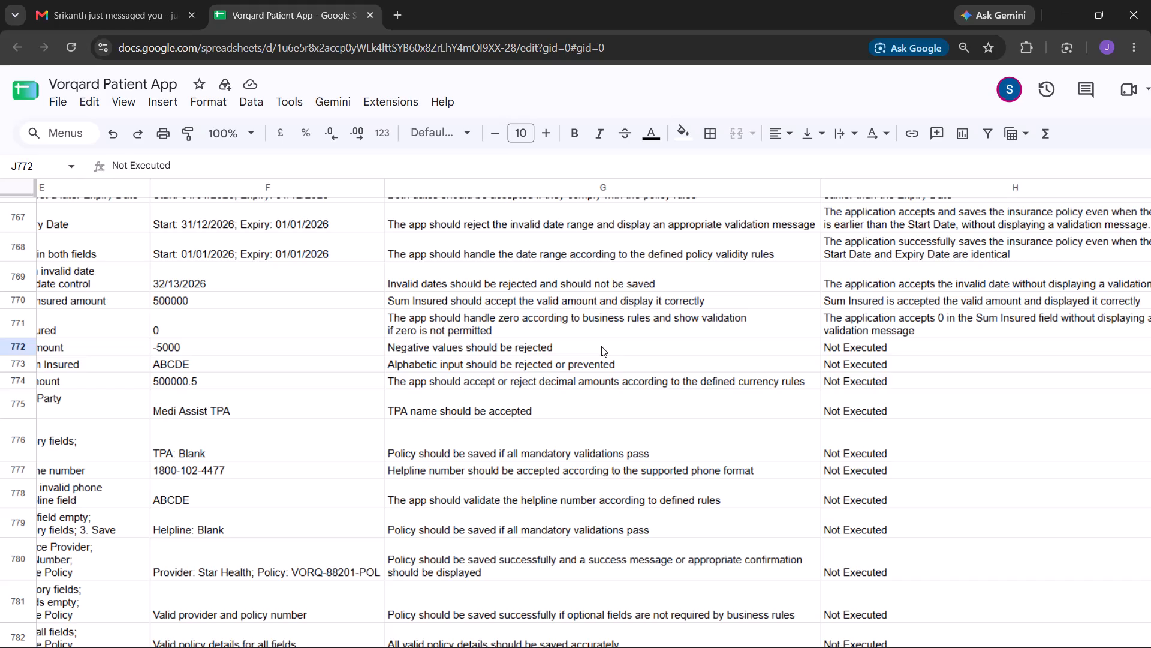
scroll(601, 346, "right", 2)
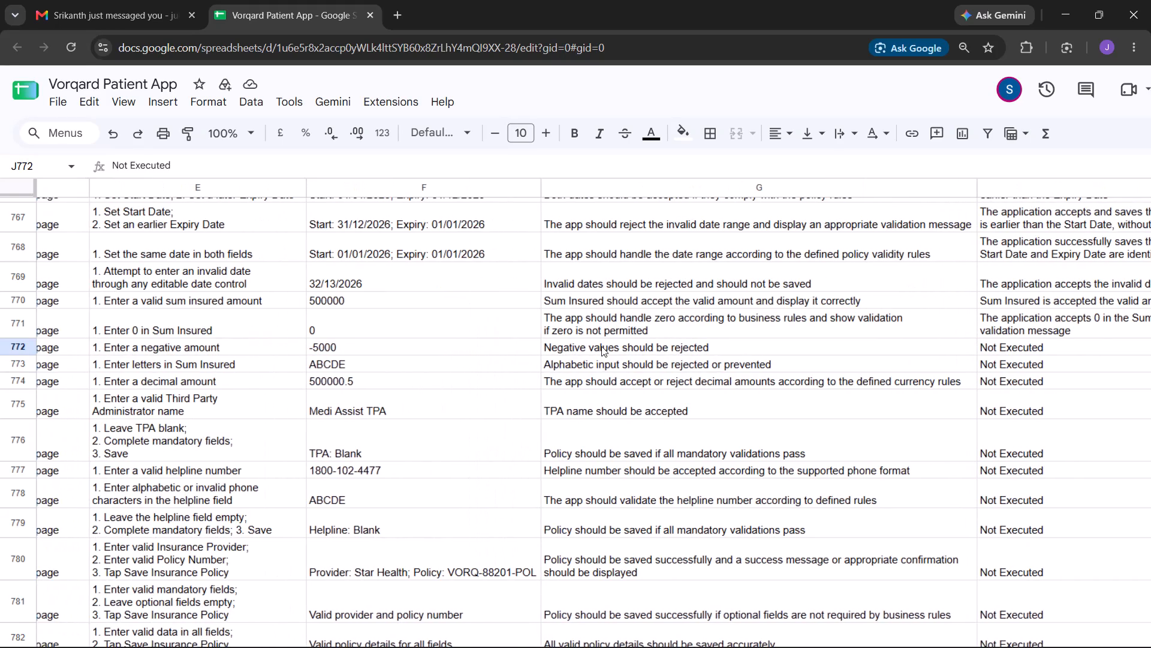
scroll(601, 346, "right", 1)
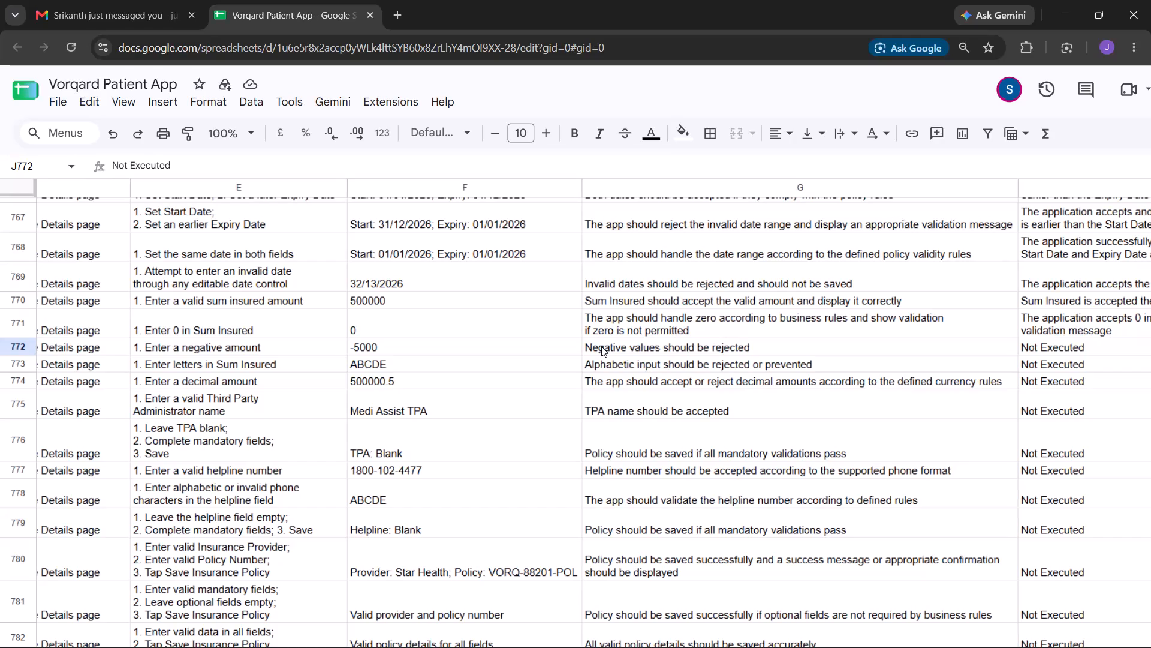
double_click(653, 341)
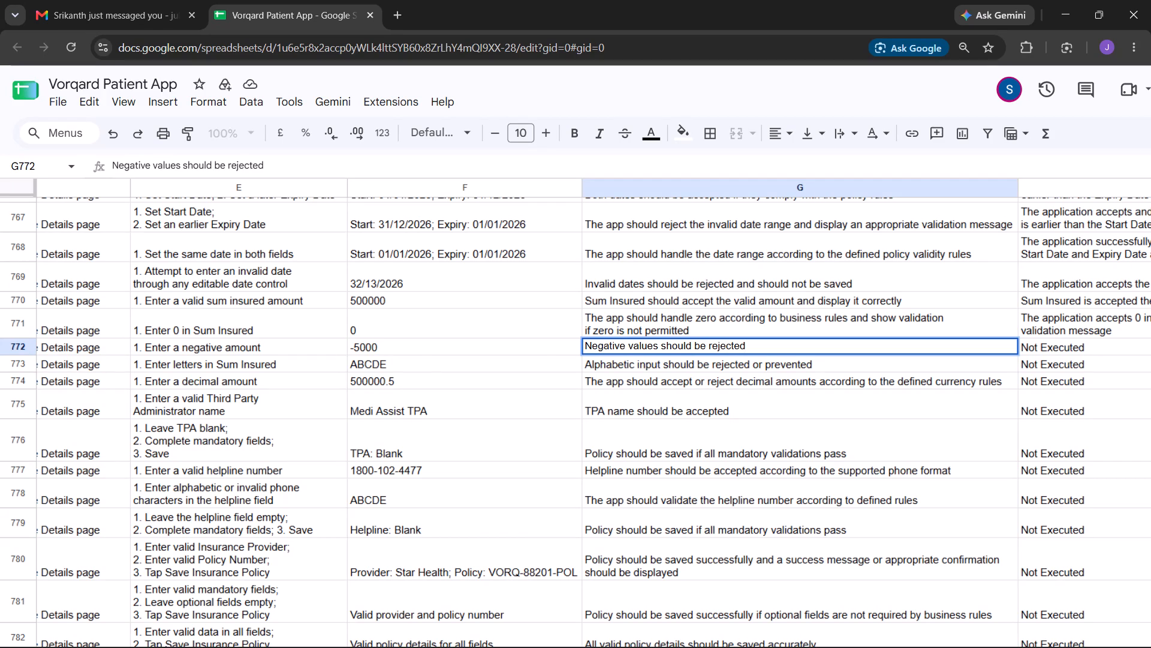
double_click(25, 340)
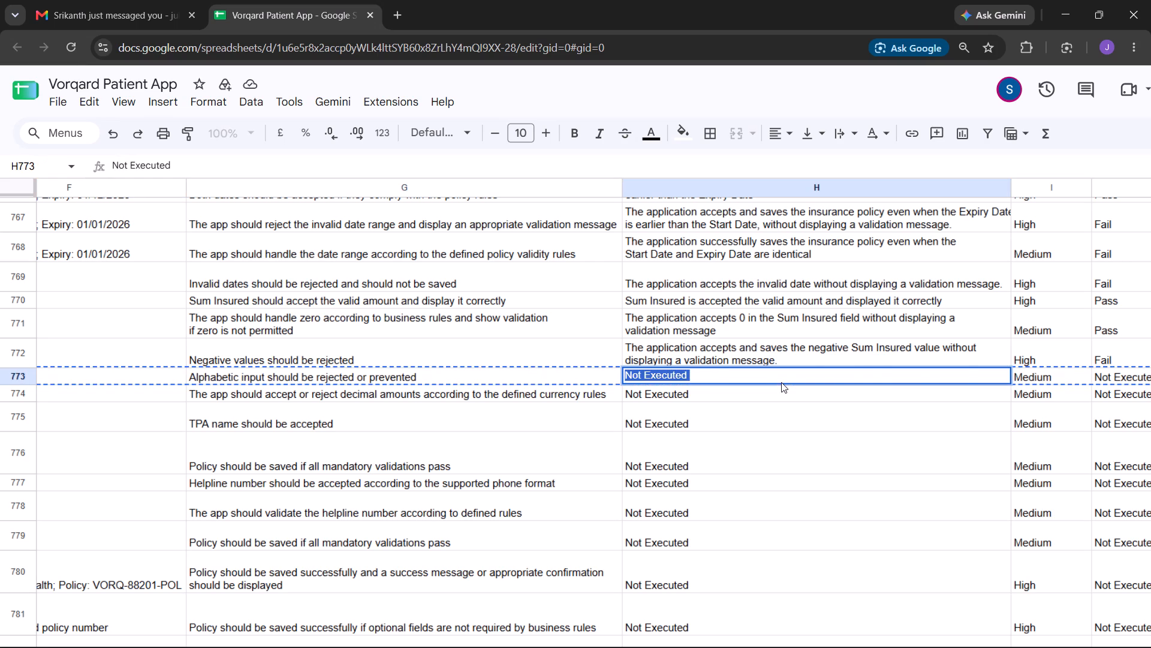
key("ctrl+v")
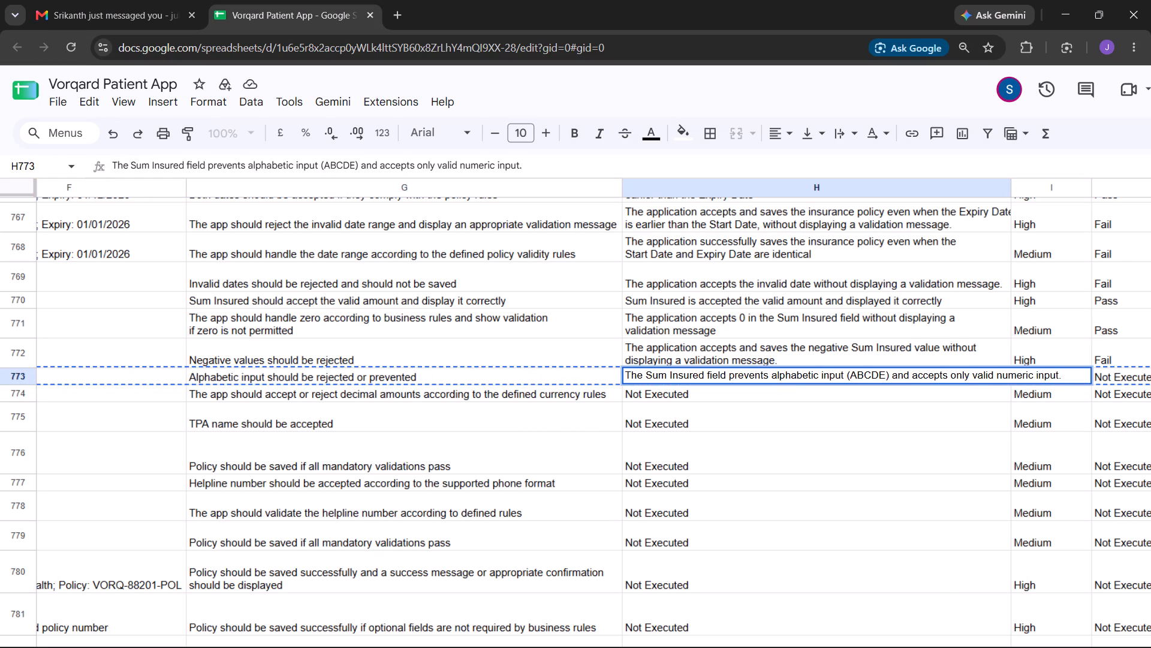
left_click(999, 377)
key("ctrl+Return")
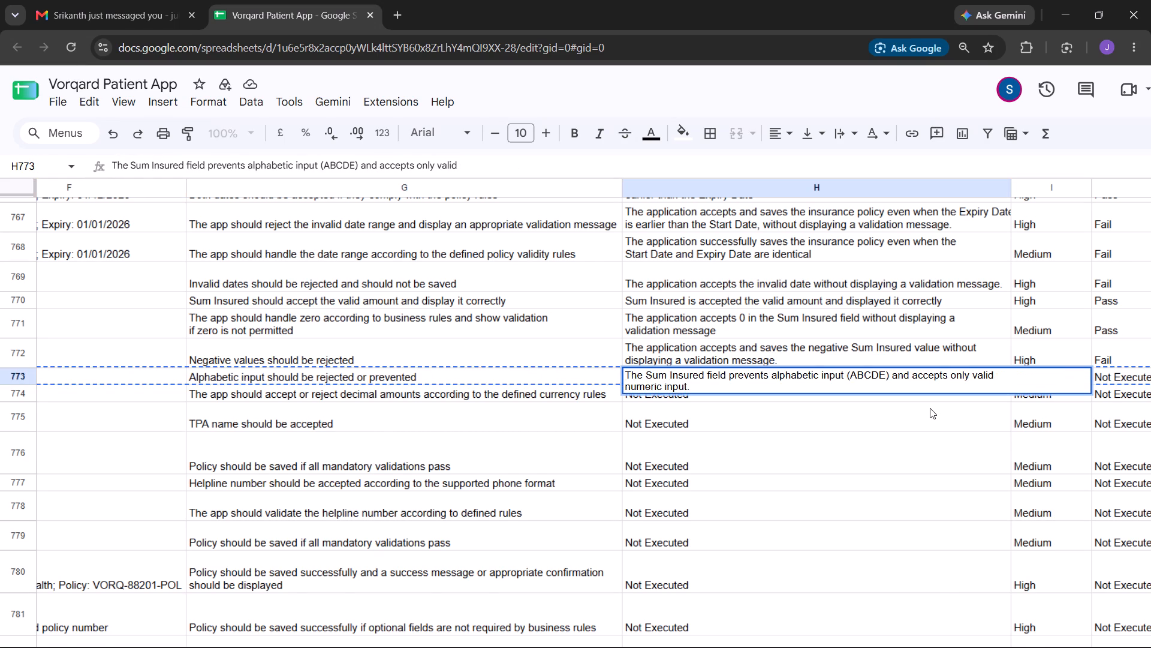
left_click(930, 408)
Remove the bracketed ABCDE value from row 773's actual result and commit the cell.
double_click(893, 376)
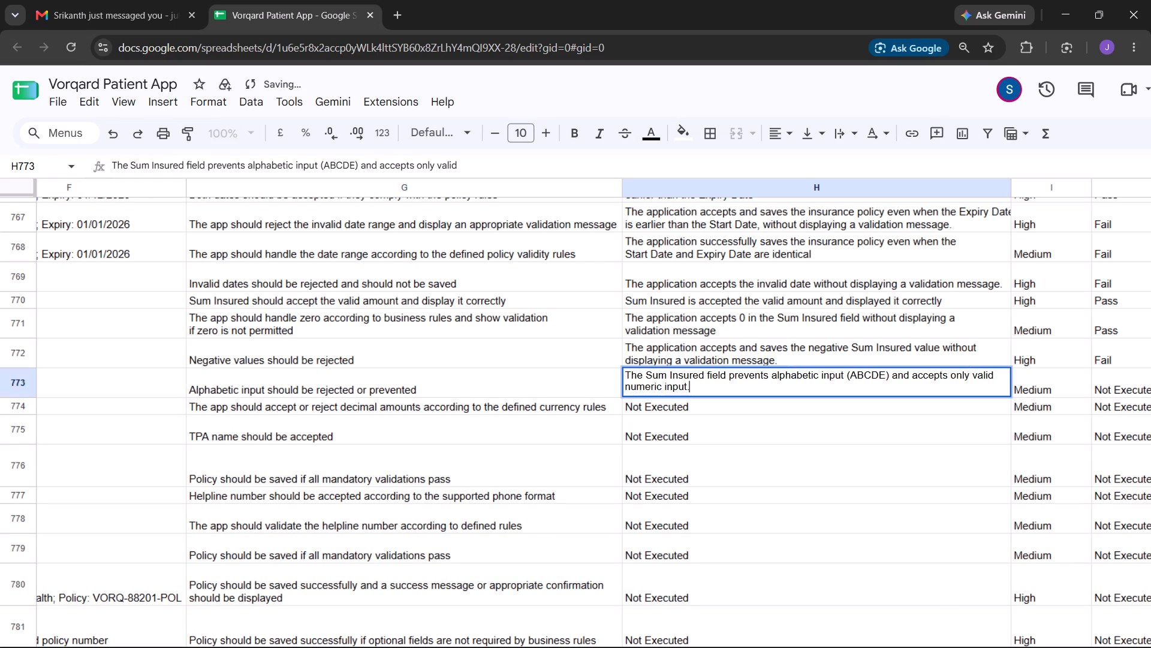
left_click(888, 376)
key("BackSpace")
key("BackSpace")
key("BackSpace")
key("BackSpace")
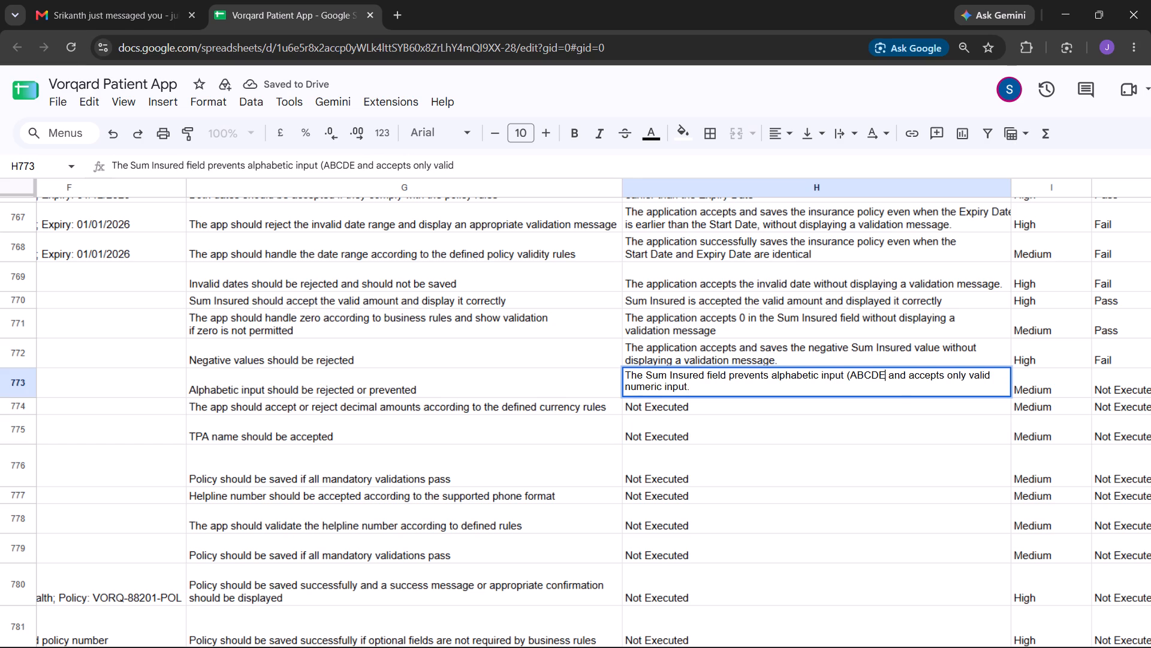
key("BackSpace")
key("BackSpace")
key("BackSpace")
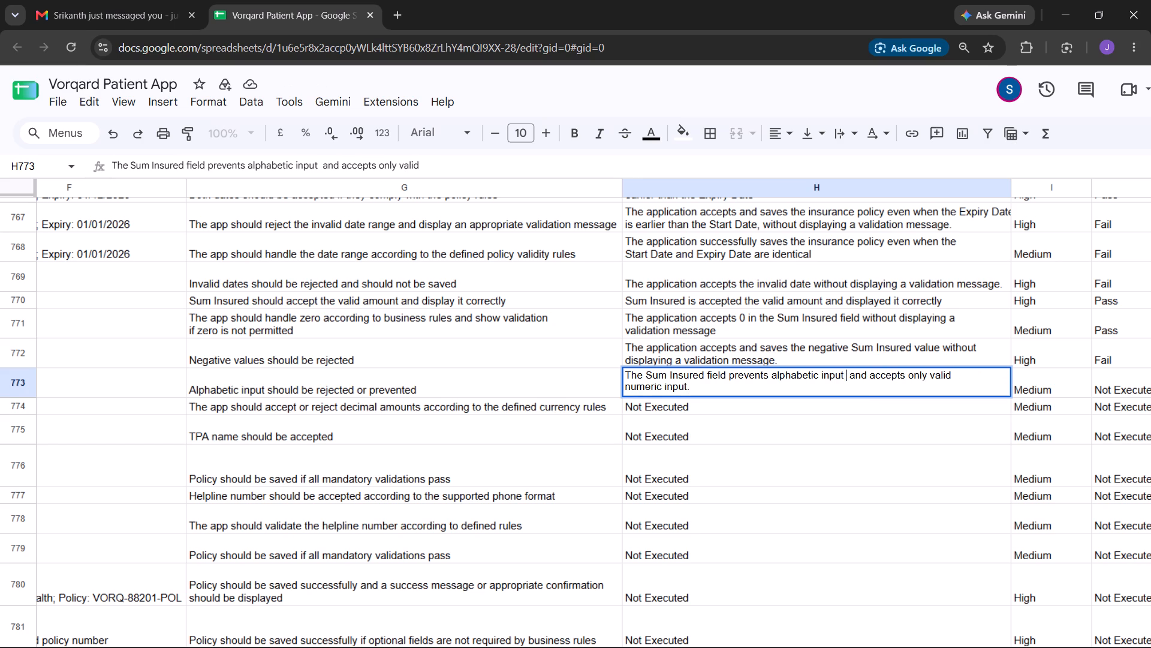
key("BackSpace")
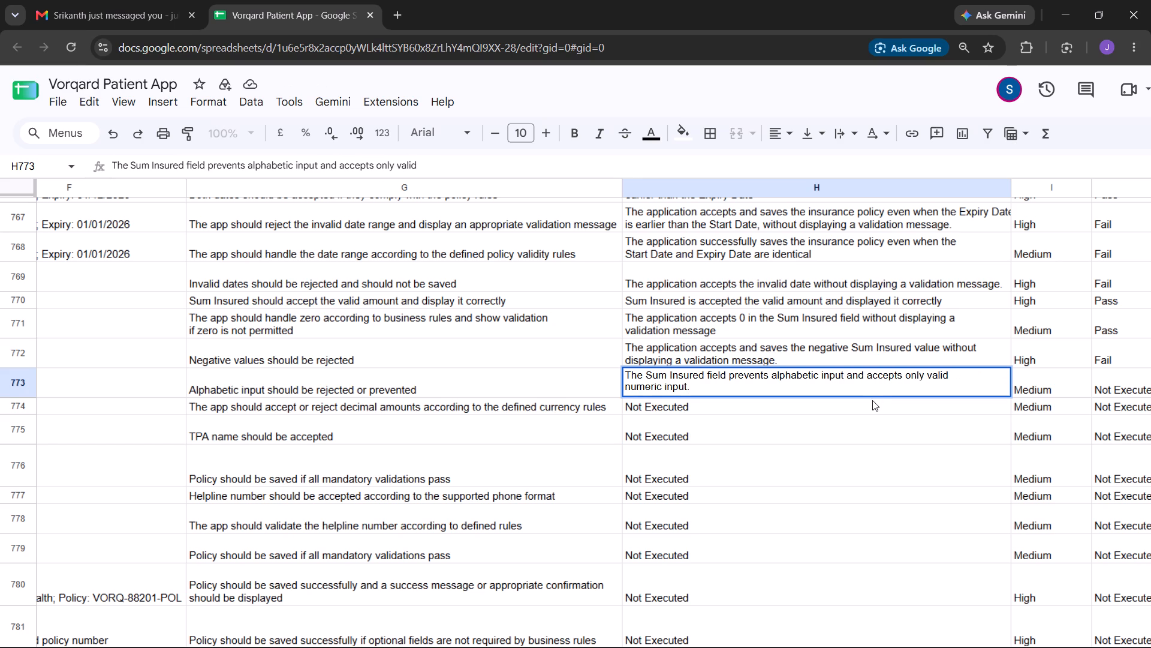
left_click(872, 400)
Replace the Not Executed status of the alphabetic Sum Insured test case in row 773 with Pass.
scroll(872, 400, "left", 1)
double_click(972, 386)
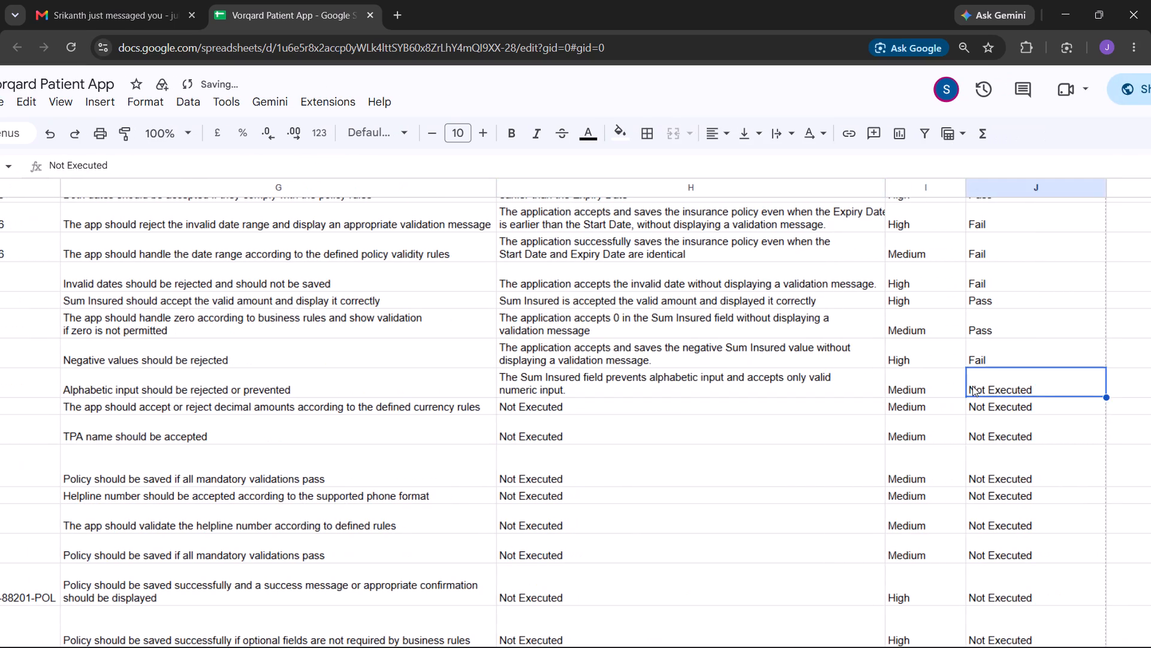
key("ctrl+a")
key("BackSpace")
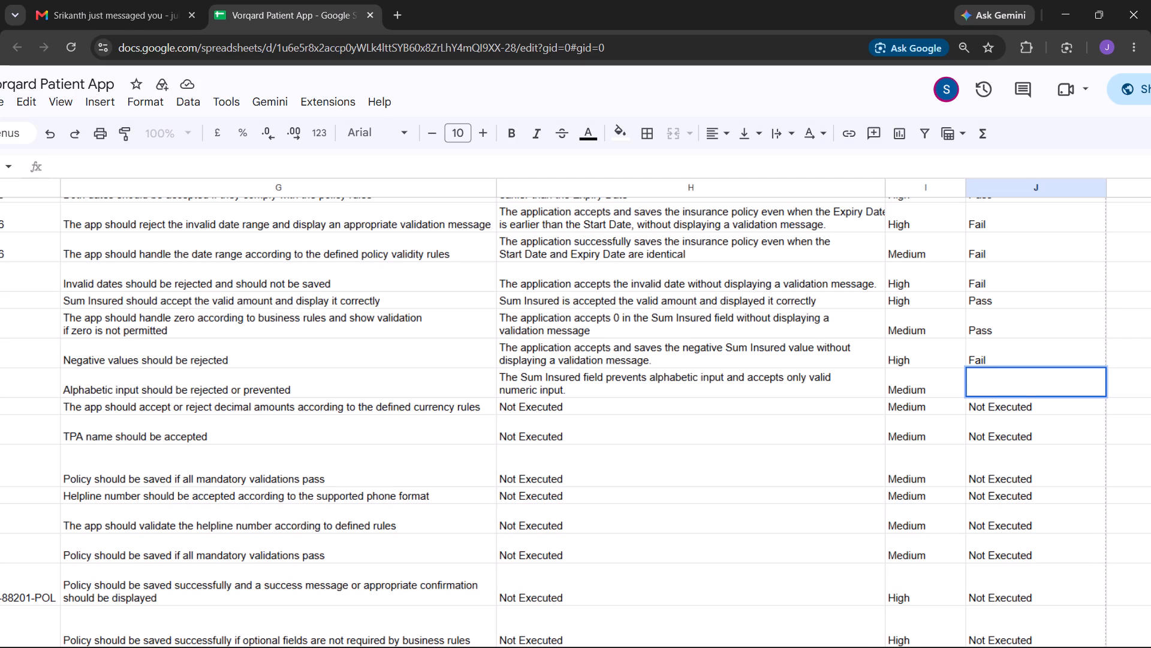
key("p")
key("Return")
View the steps and test data of the decimal amount test case in row 774.
scroll(972, 386, "right", 3)
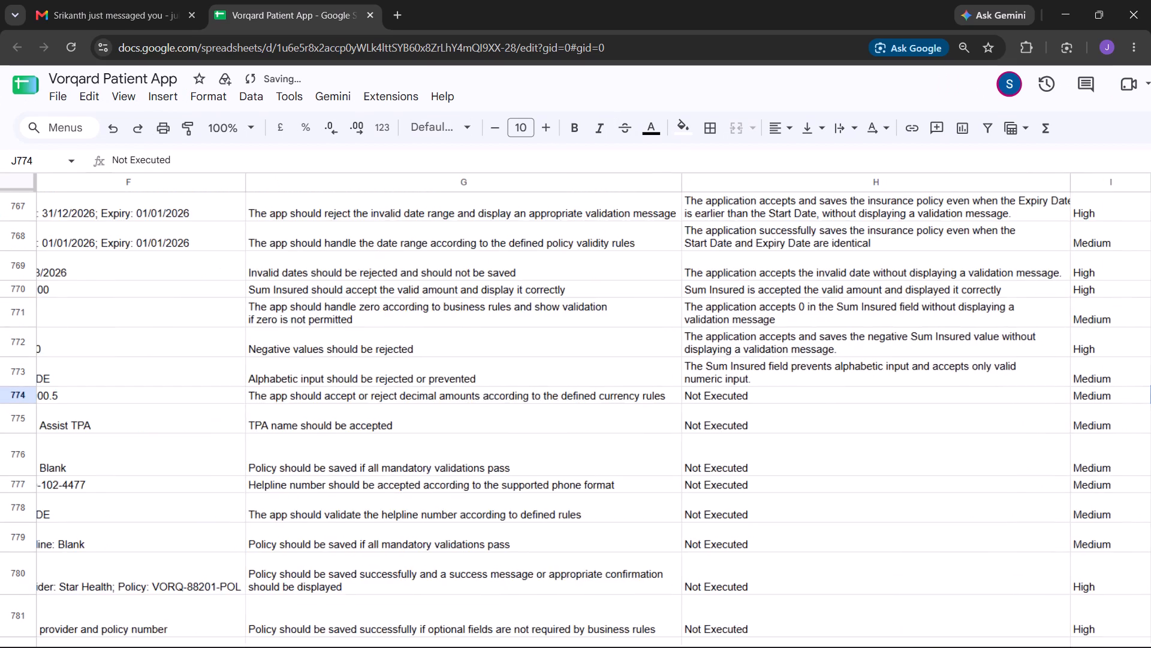
scroll(972, 386, "right", 4)
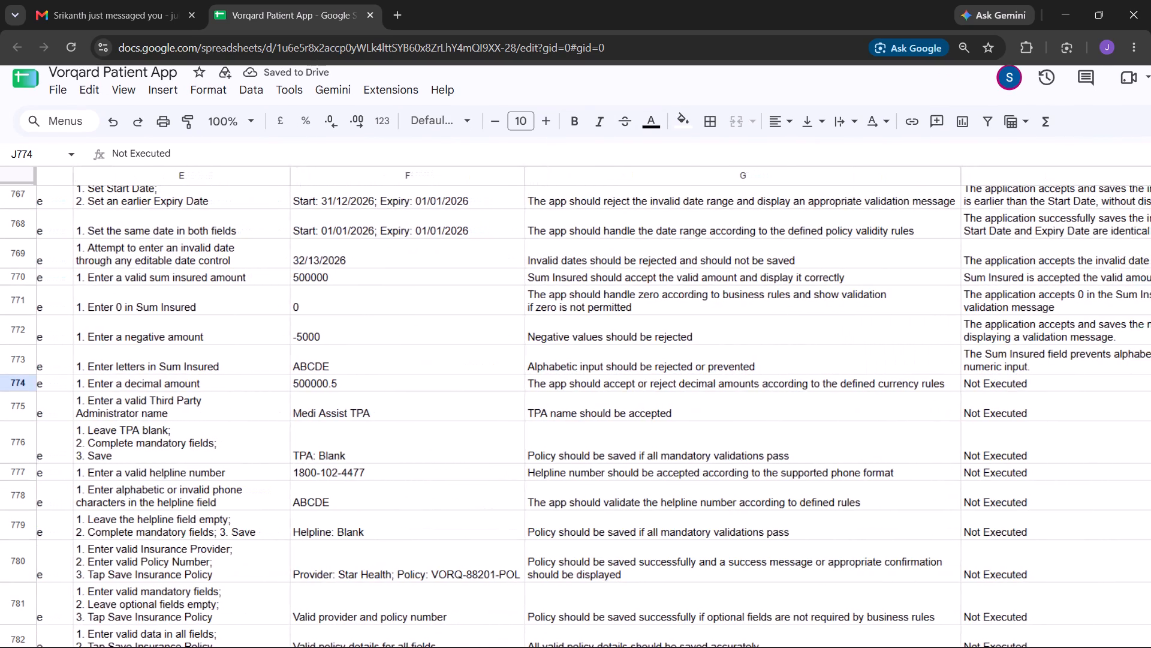
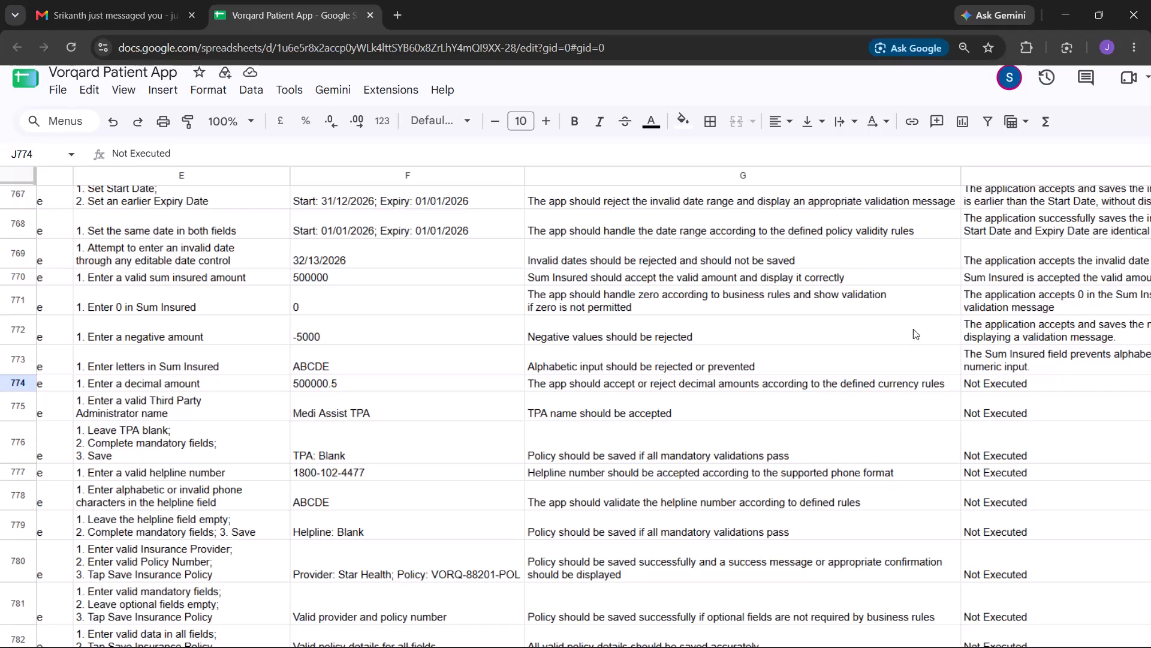
Change the status of the zero Sum Insured test case in row 771 to Fail.
left_click(1007, 303)
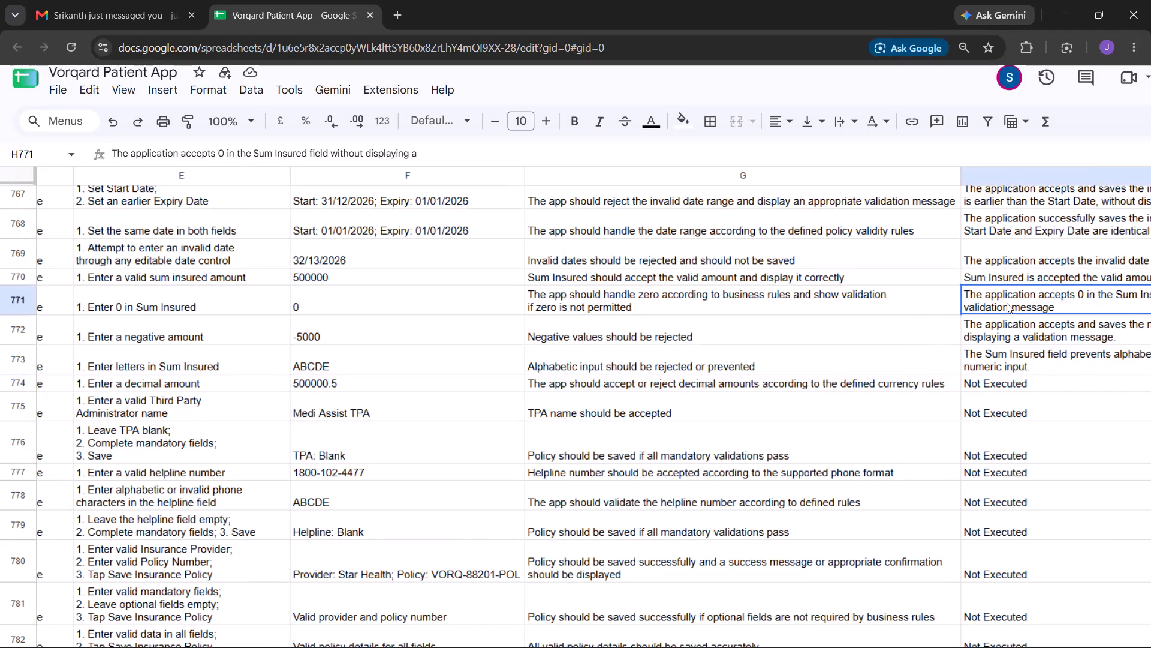
scroll(1007, 303, "left", 5)
double_click(980, 302)
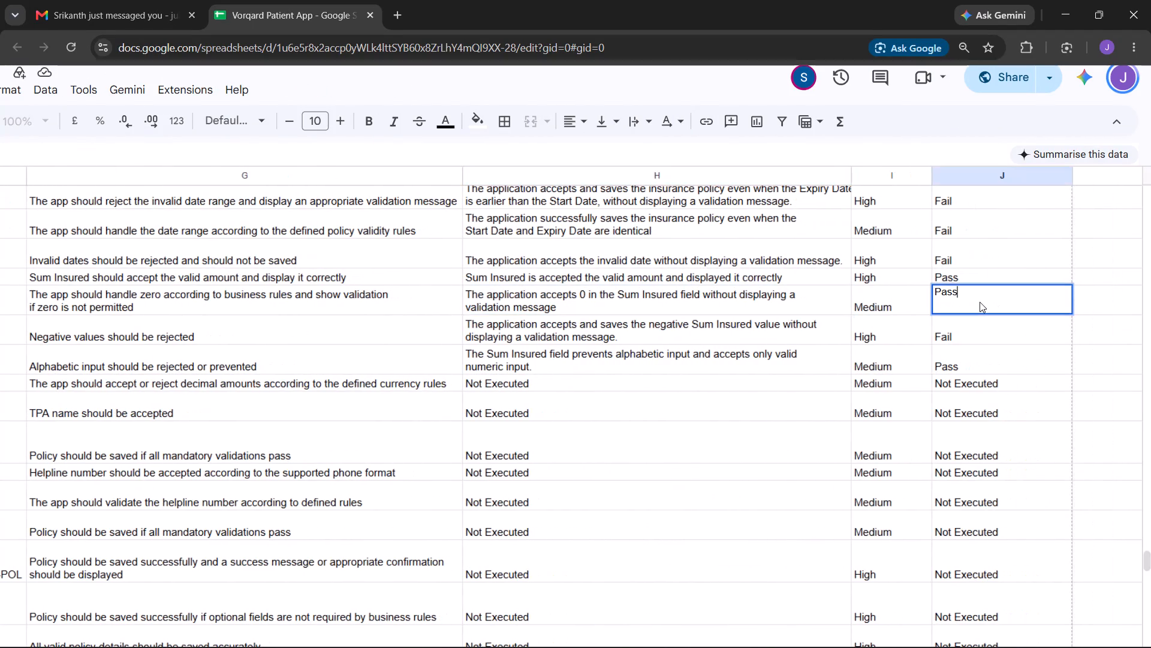
key("ctrl+a")
key("BackSpace")
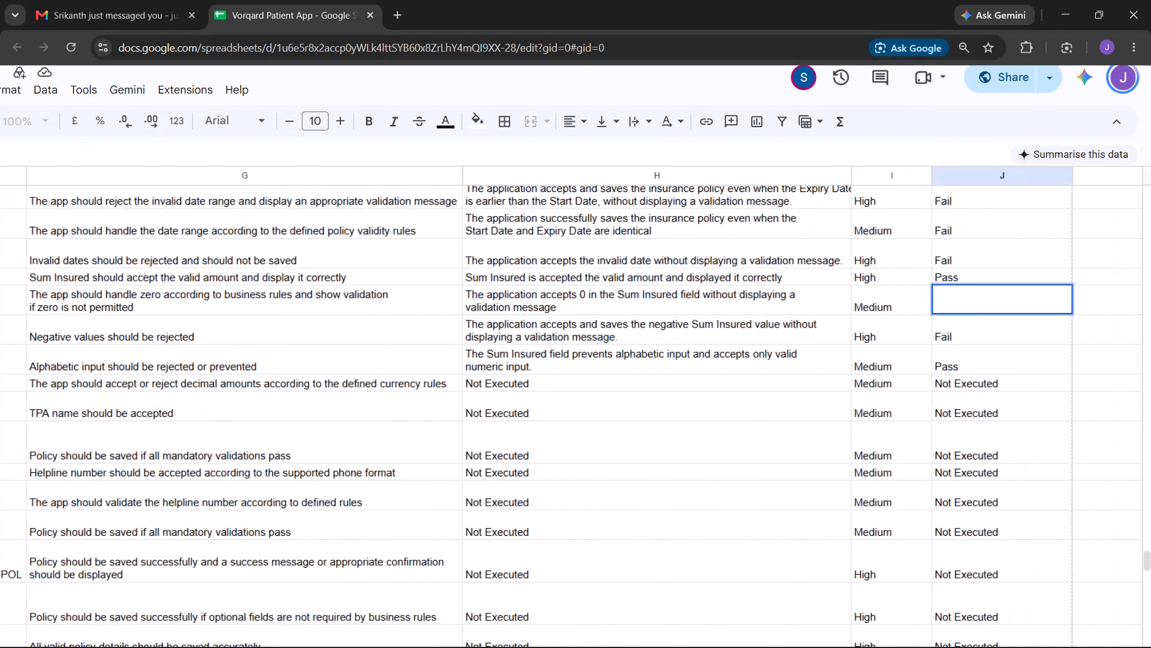
type("fa")
key("Return")
scroll(980, 302, "left", 12)
scroll(980, 302, "right", 2)
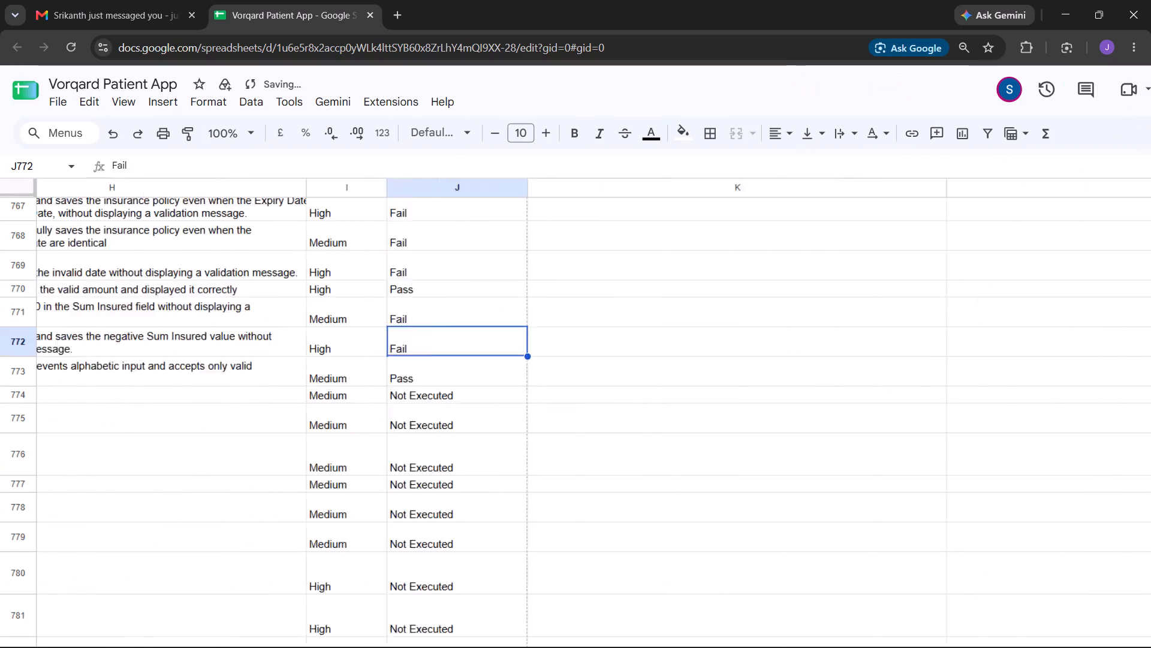
scroll(980, 302, "right", 6)
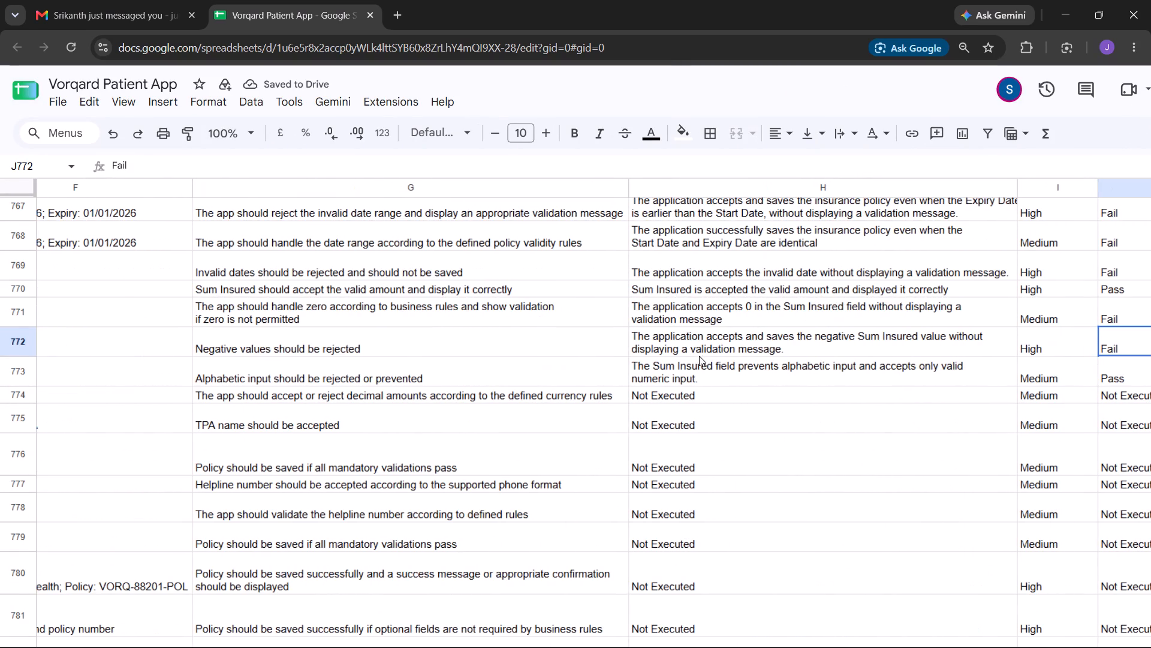
left_click(709, 384)
scroll(594, 380, "right", 1)
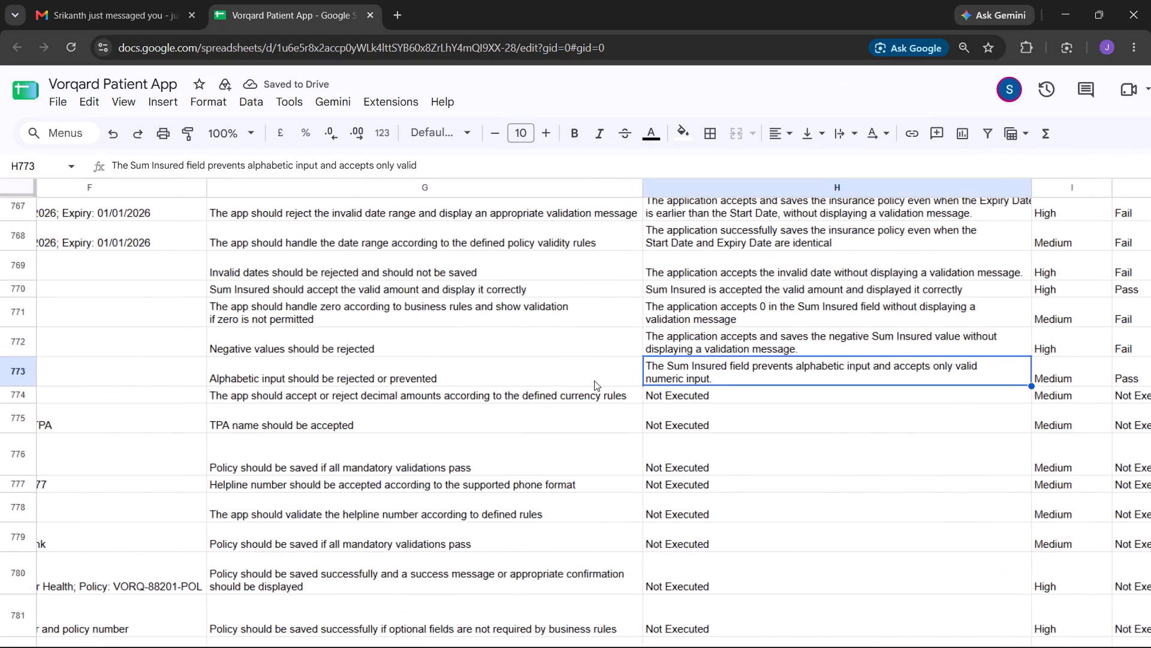
scroll(360, 340, "left", 1)
scroll(358, 340, "right", 1)
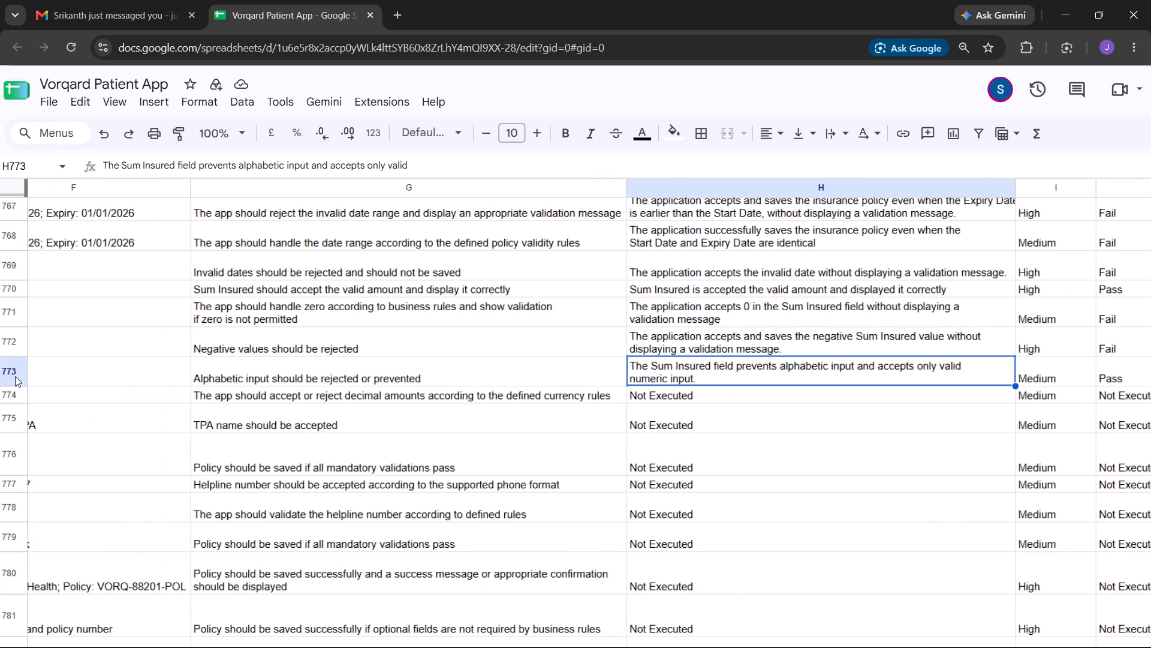
double_click(13, 394)
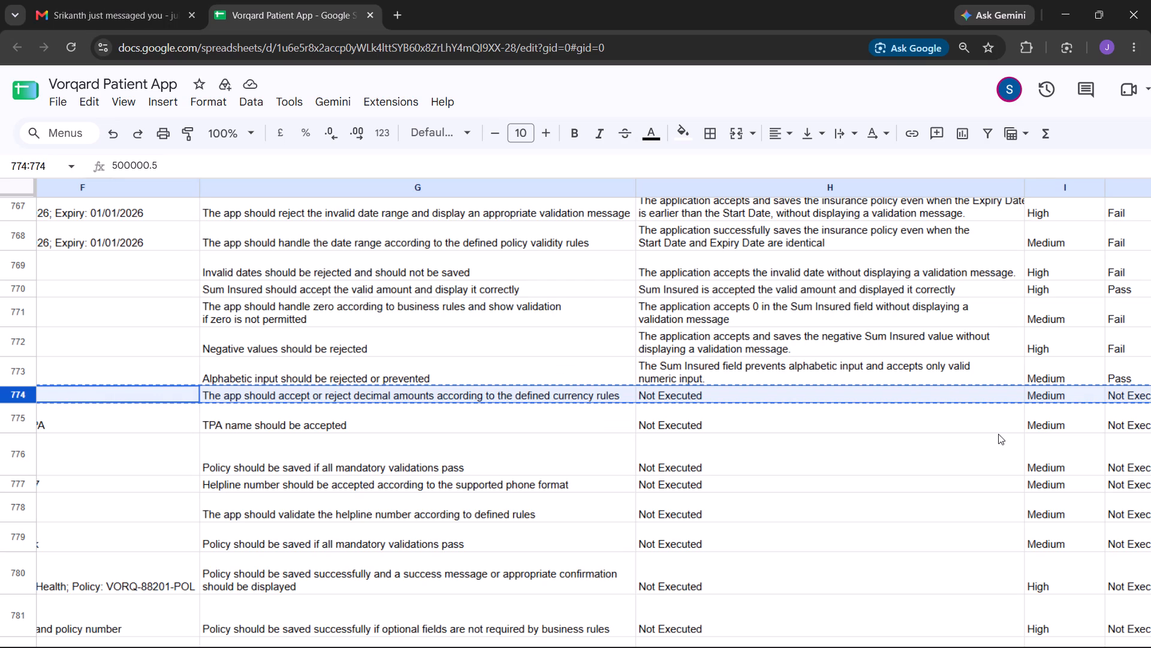
Switch to the spreadsheet and look over the test cases below row 774, including their actual results and statuses, returning to row 774.
scroll(1060, 452, "down", 5)
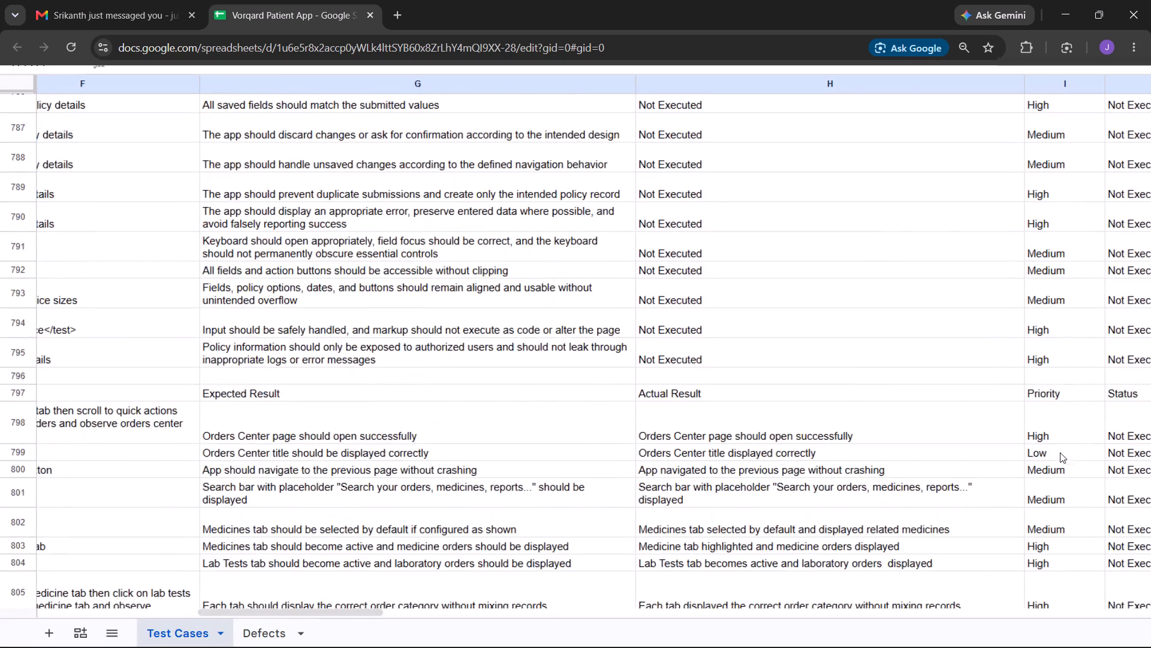
scroll(1060, 452, "left", 2)
scroll(1060, 452, "down", 5)
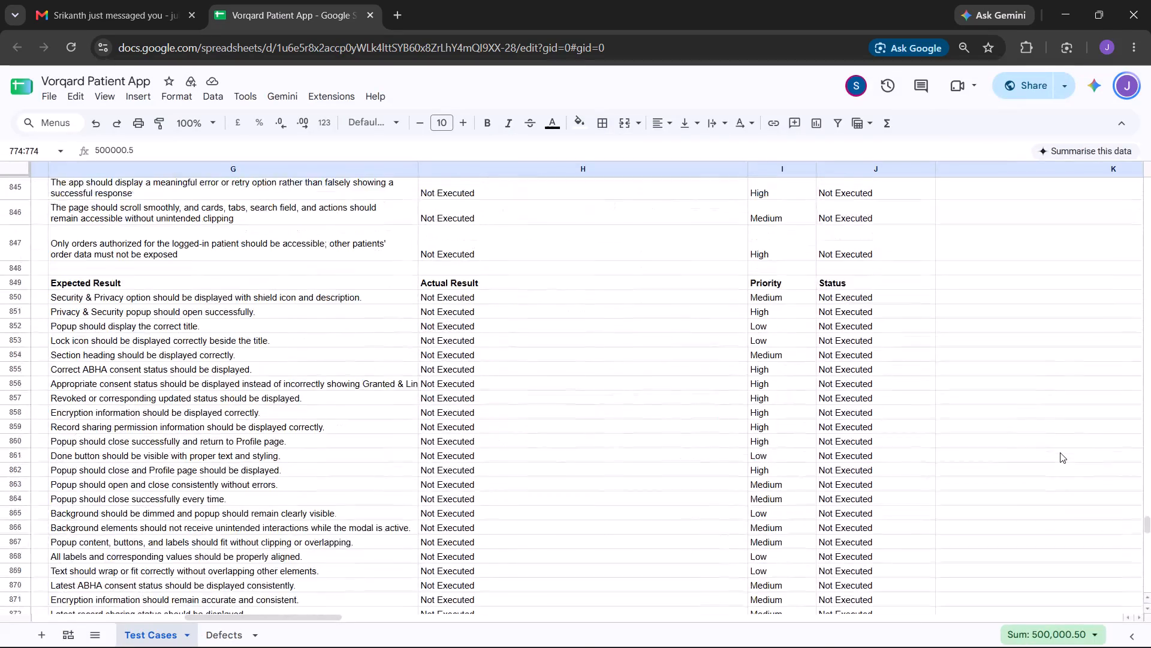
scroll(1060, 452, "down", 3)
scroll(1060, 452, "up", 5)
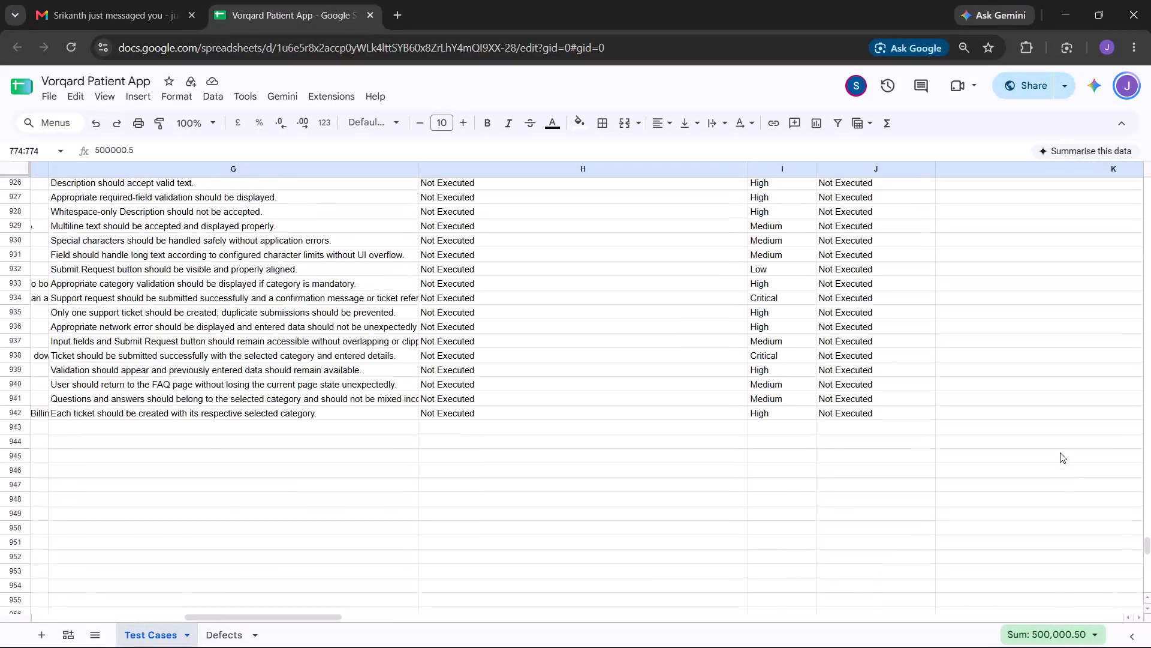
scroll(1060, 452, "up", 3)
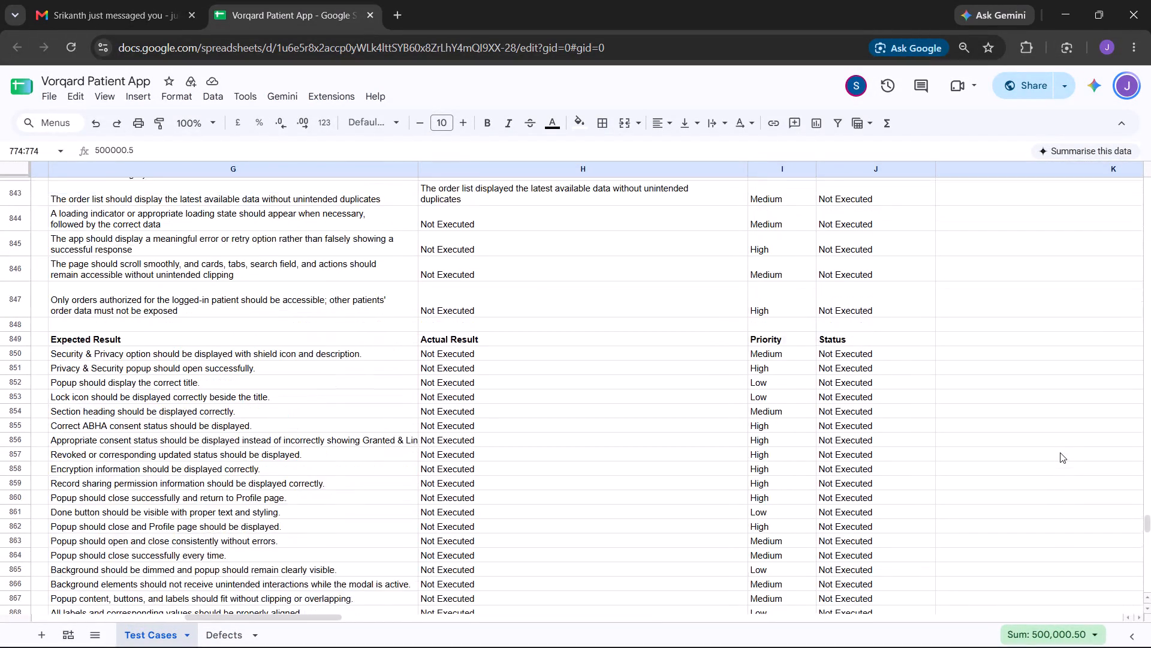
scroll(1060, 452, "up", 2)
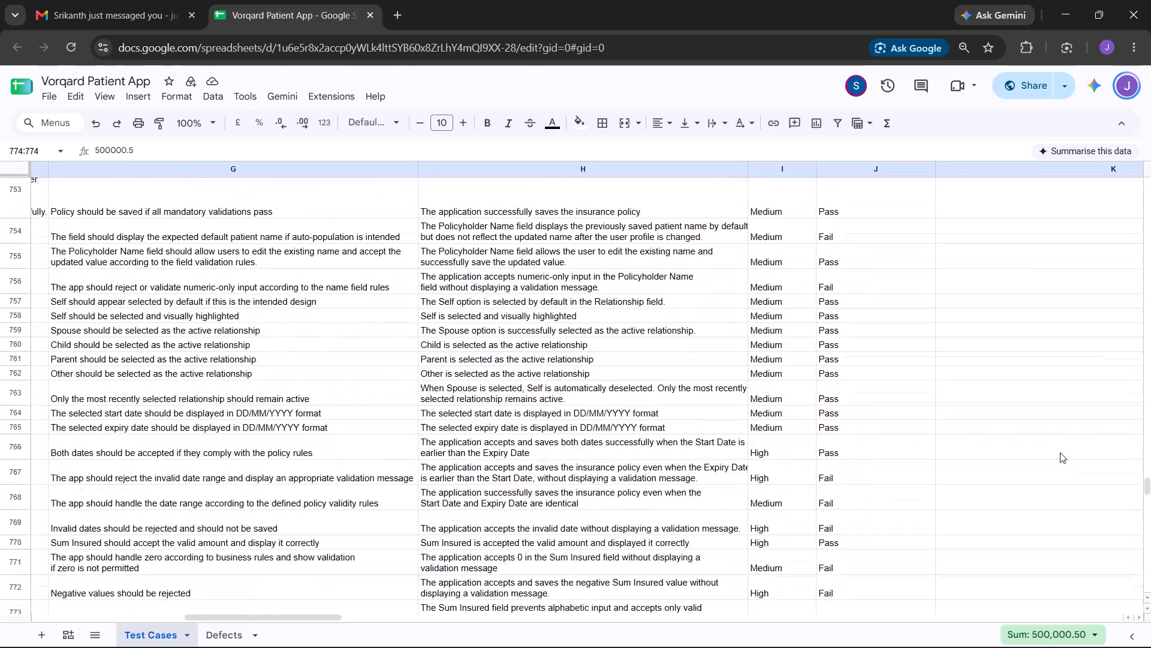
scroll(1060, 452, "up", 1)
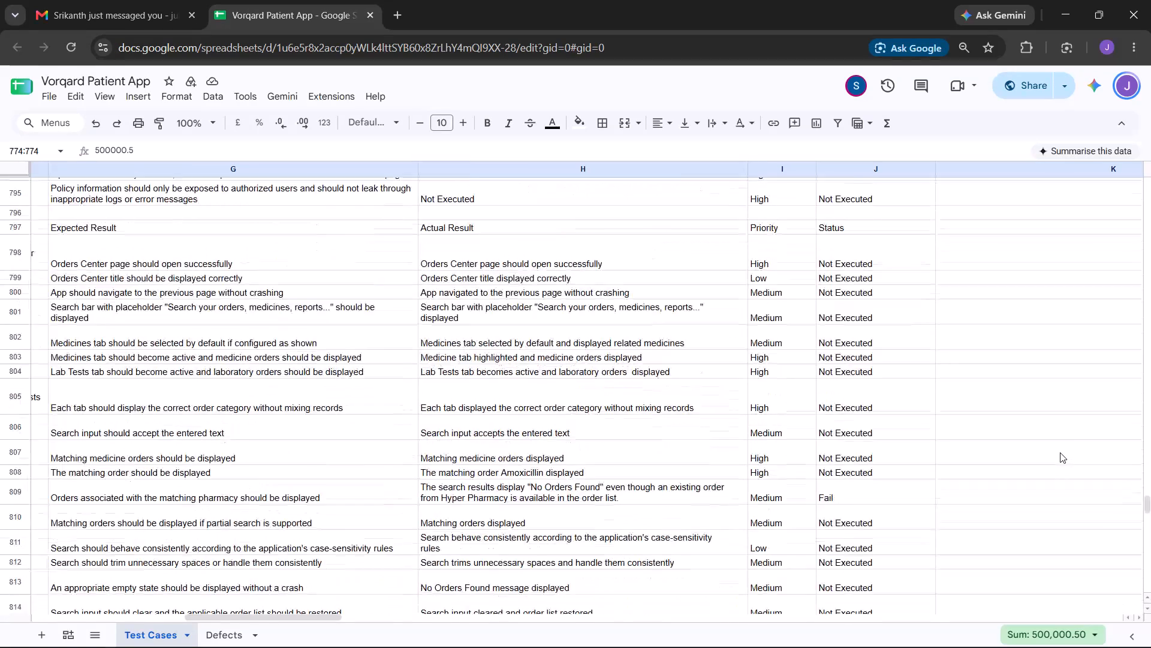
scroll(1060, 452, "up", 1)
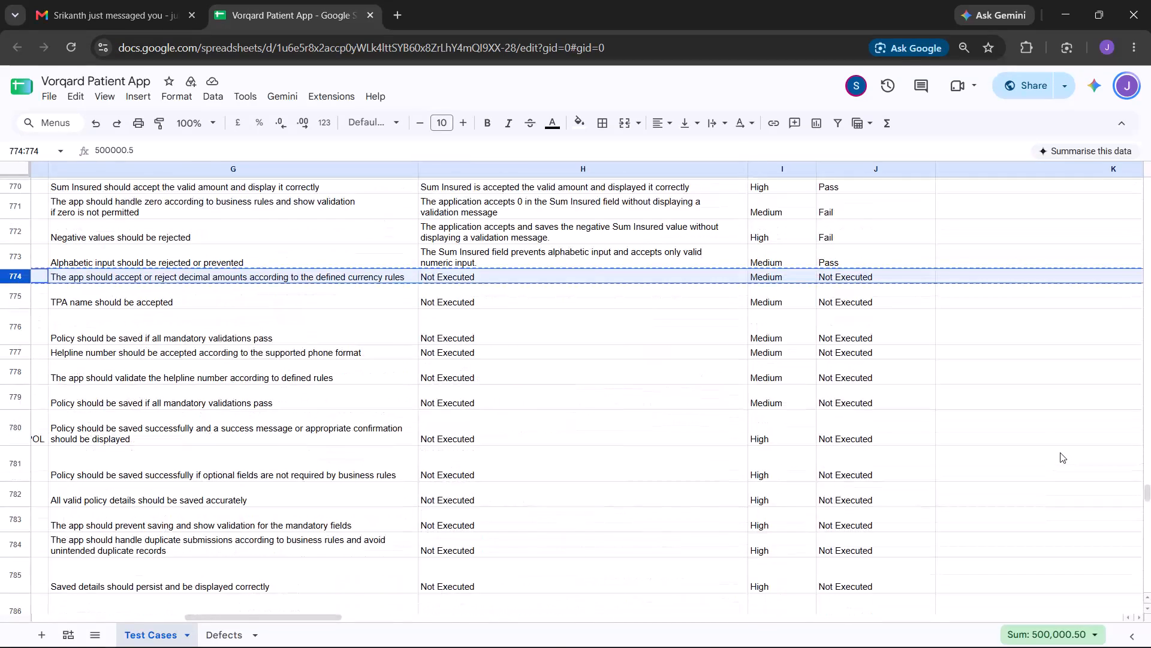
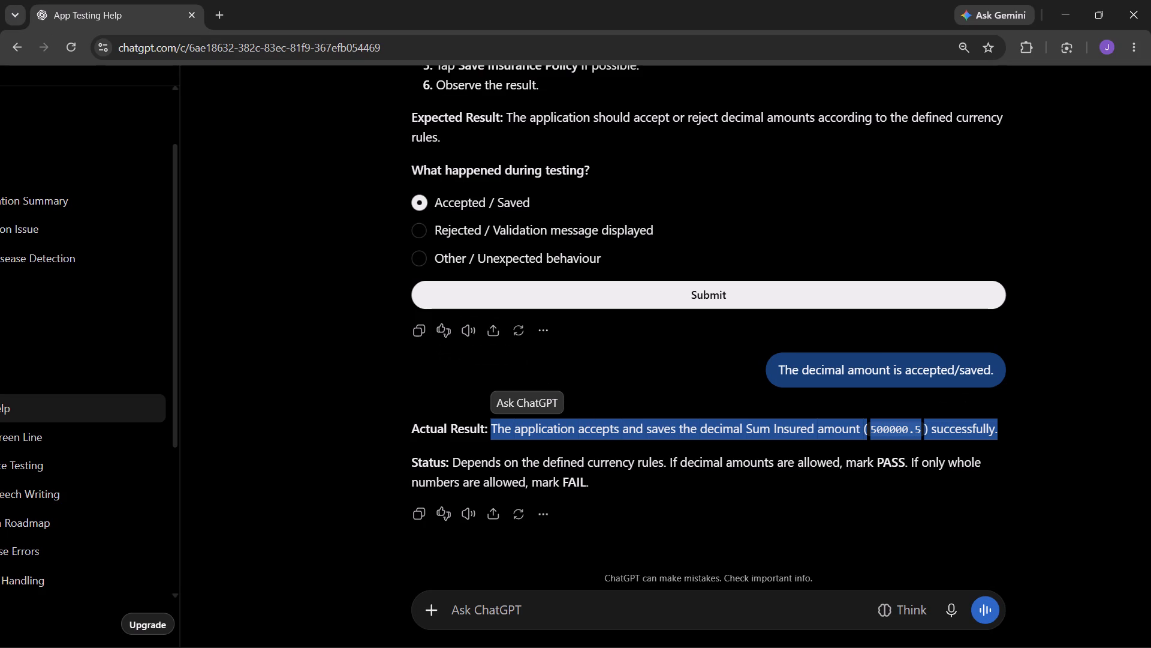
Replace the actual result of the decimal amount test case in H774 with the Actual Result sentence copied from the ChatGPT reply.
key("ctrl+c")
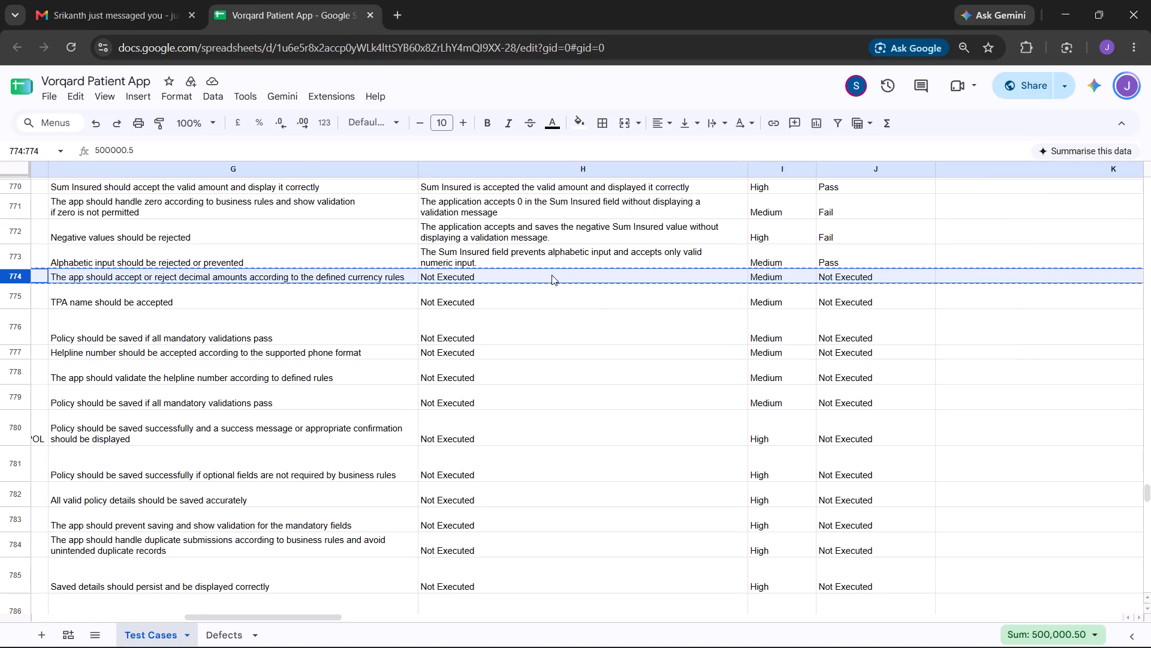
double_click(540, 269)
left_click(531, 272)
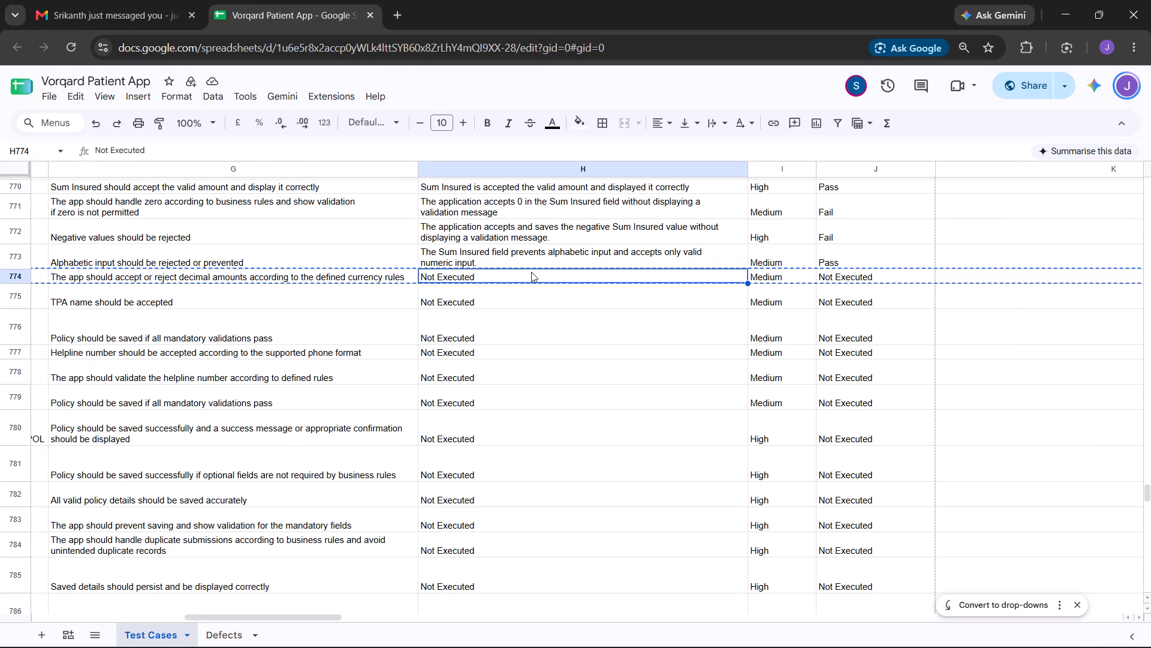
double_click(531, 272)
key("ctrl+a")
key("ctrl+v")
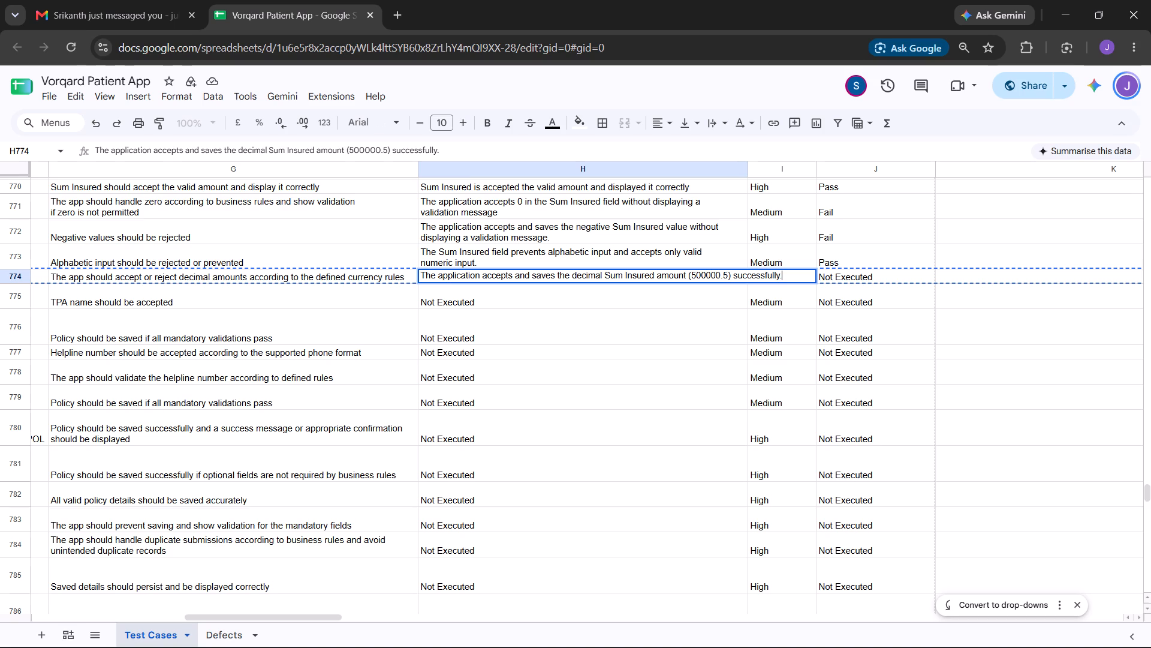
Remove the bracketed amount (500000.5) from the H774 sentence, leaving a single space before "successfully".
left_click(729, 275)
key("Right")
key("BackSpace")
key("BackSpace")
key("BackSpace")
key("BackSpace")
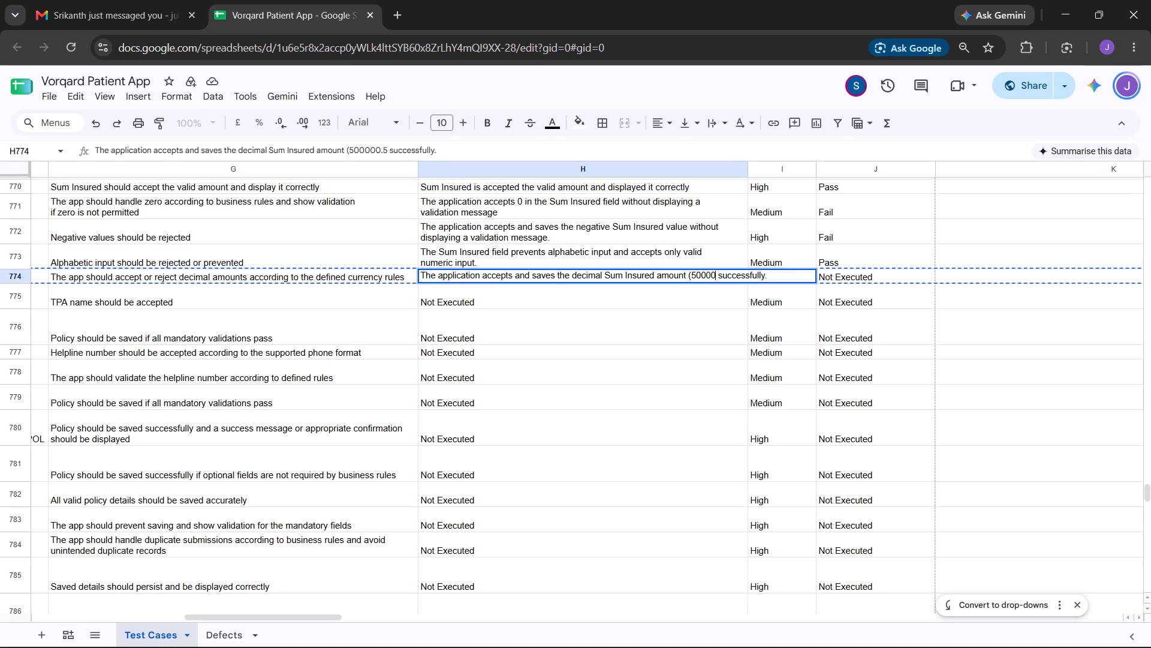
key("BackSpace")
key("BackSpace")
key("BackSpace")
key("BackSpace")
key("BackSpace")
key("BackSpace")
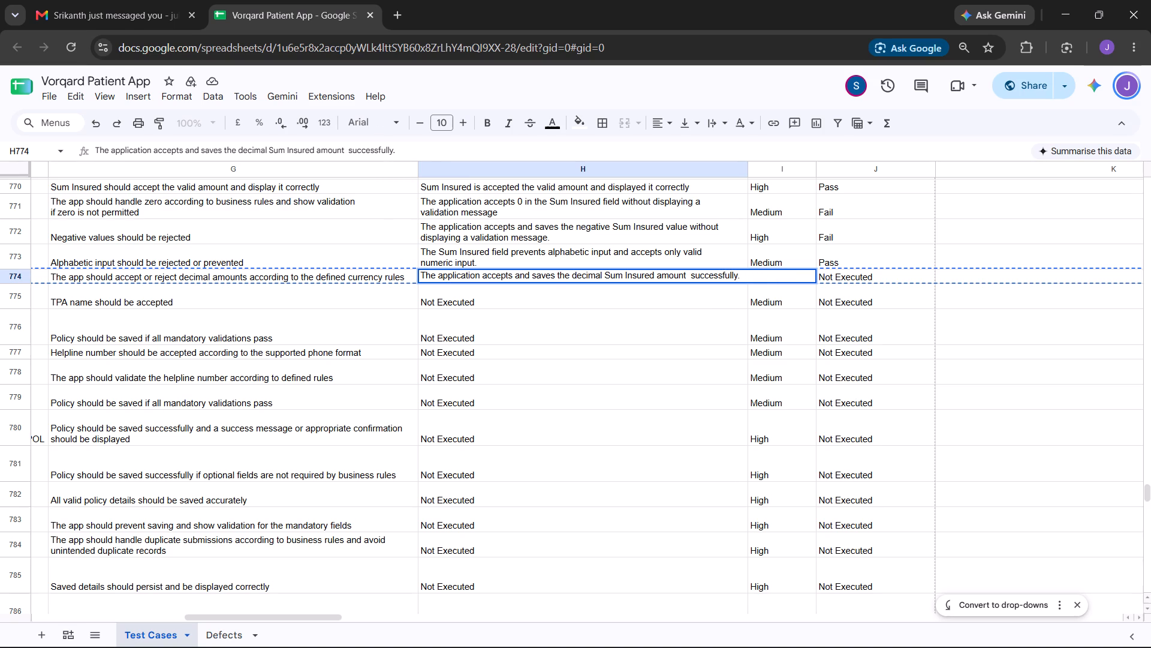
key("Right")
key("BackSpace")
key("BackSpace")
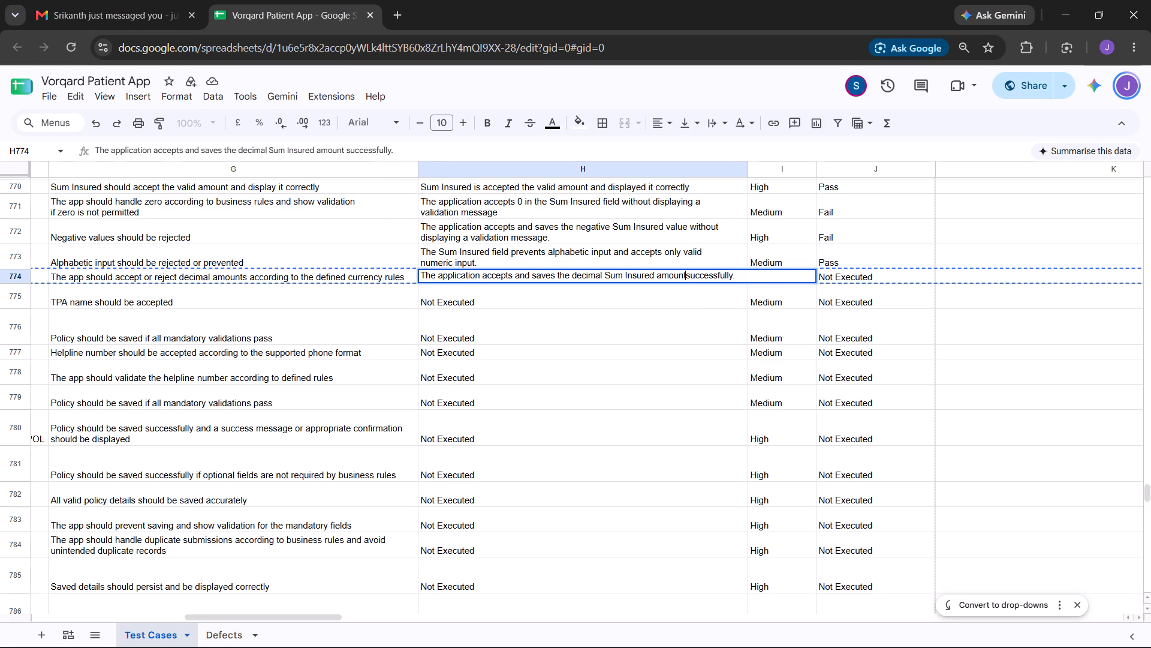
key("space")
left_click(717, 290)
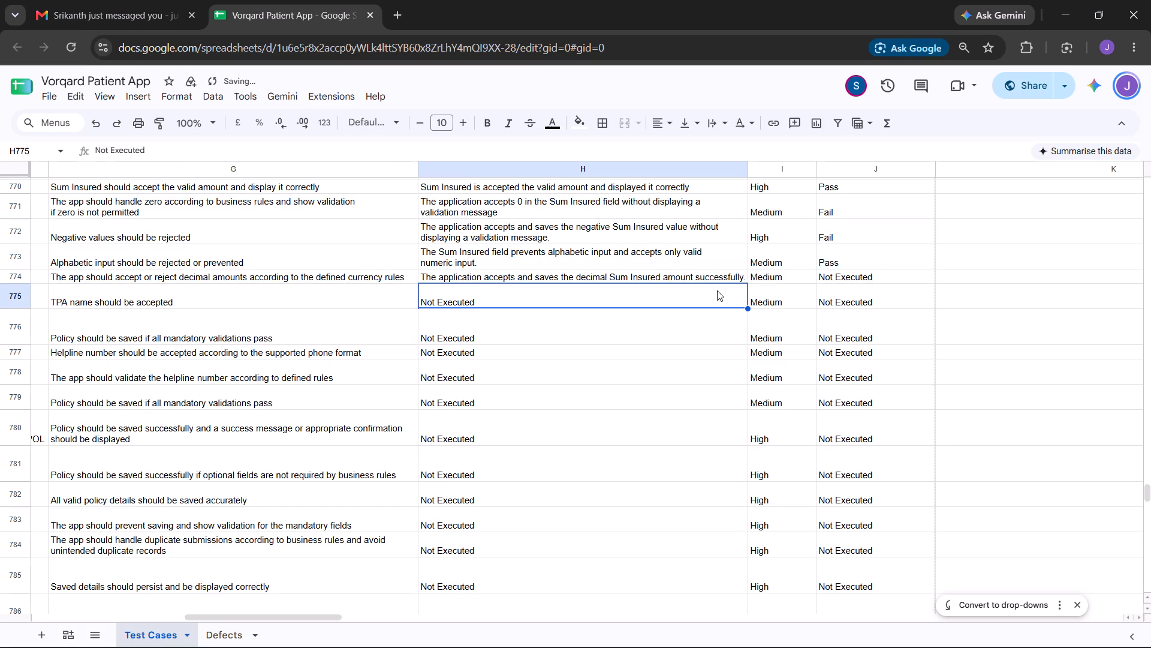
Set the status of the decimal amount test case in J774 to Fail.
scroll(717, 290, "left", 2)
double_click(810, 271)
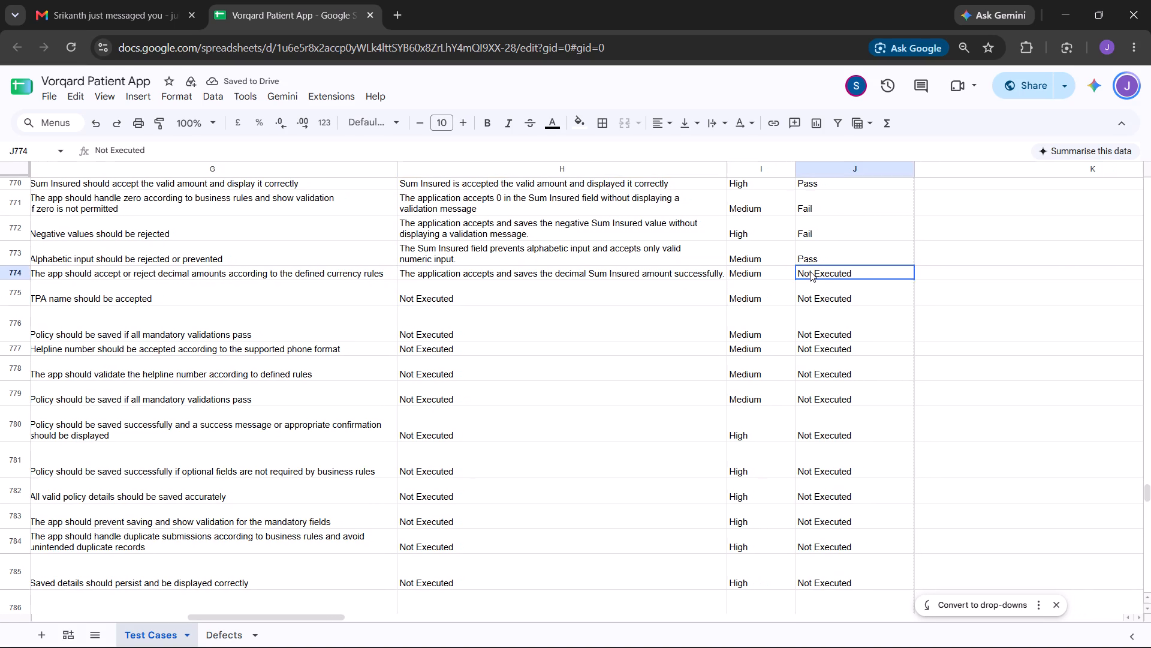
key("ctrl+a")
key("BackSpace")
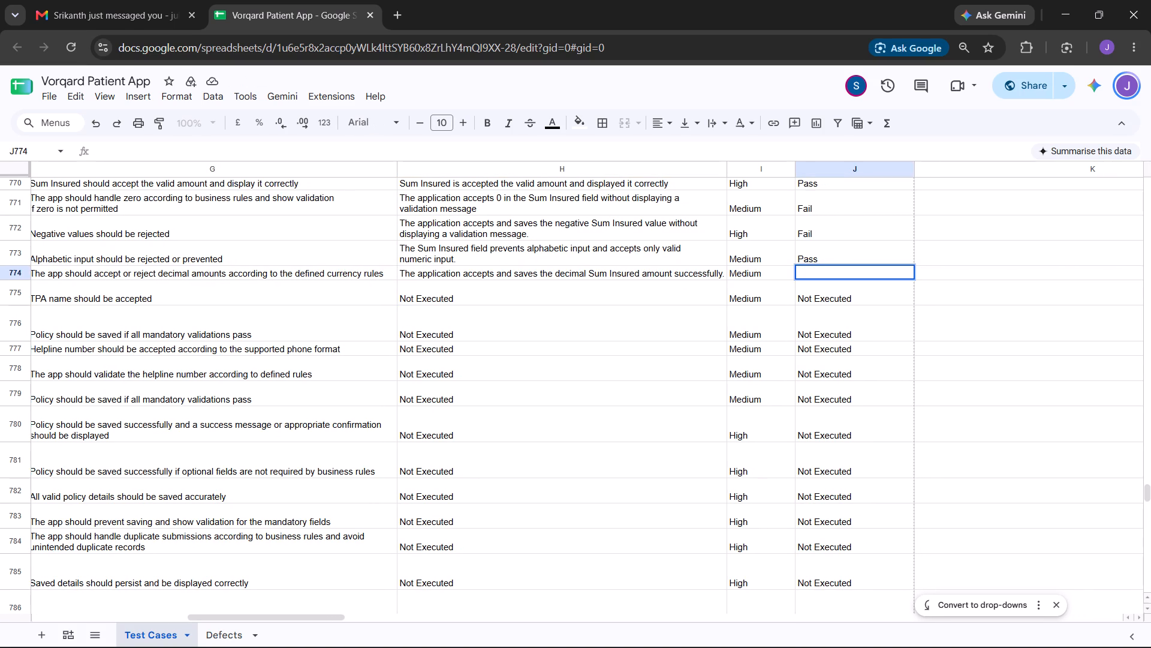
type("fa")
key("Return")
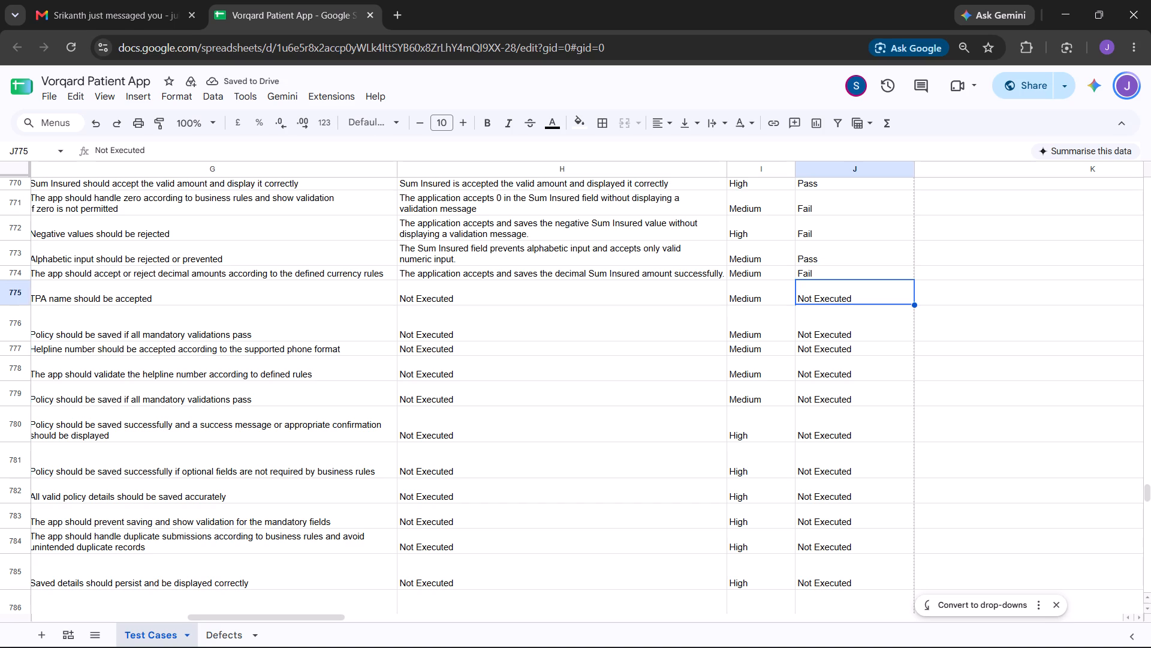
Look over the steps, test data and expected results of the test cases from row 775 down.
scroll(810, 271, "right", 2)
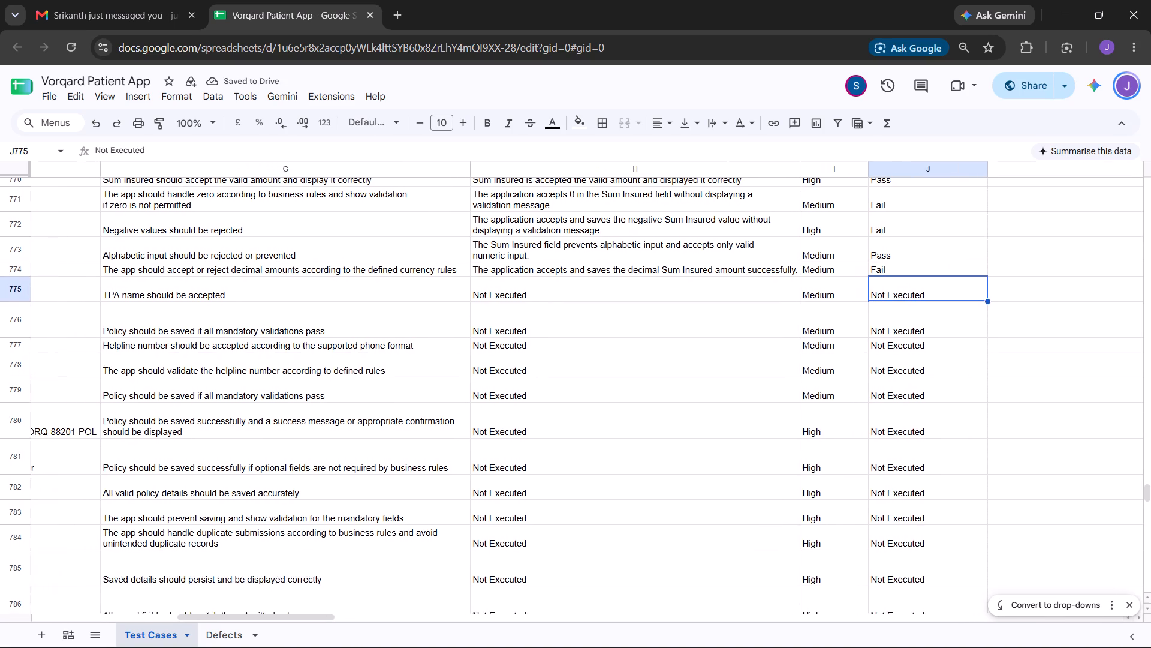
scroll(810, 271, "right", 4)
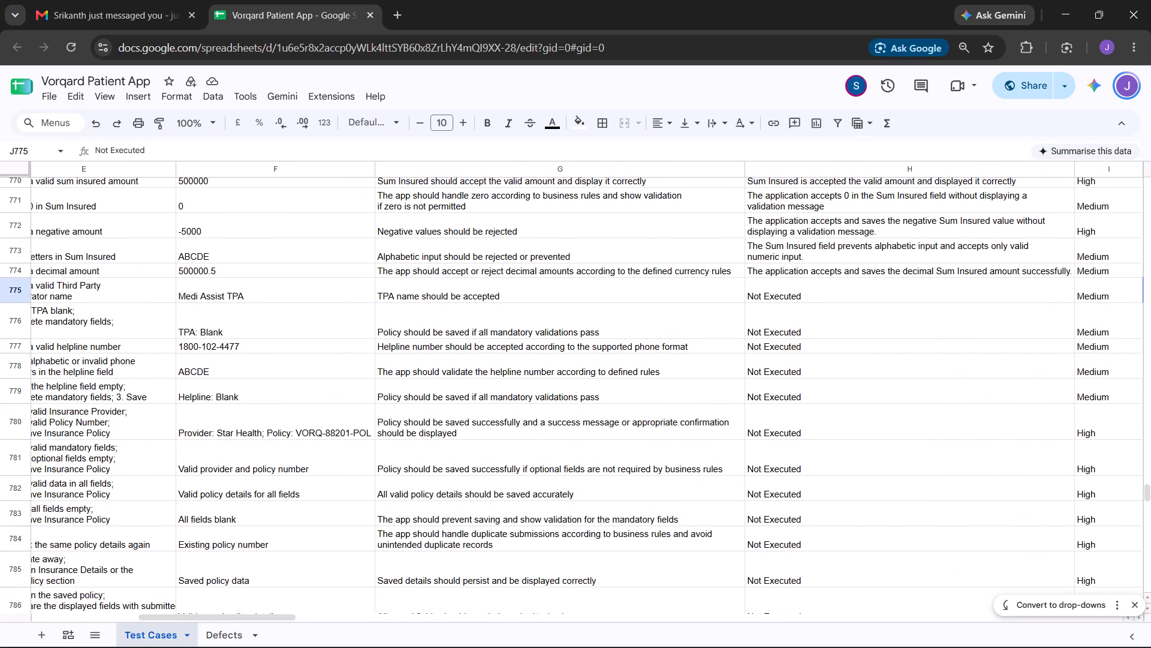
scroll(810, 271, "down", 1)
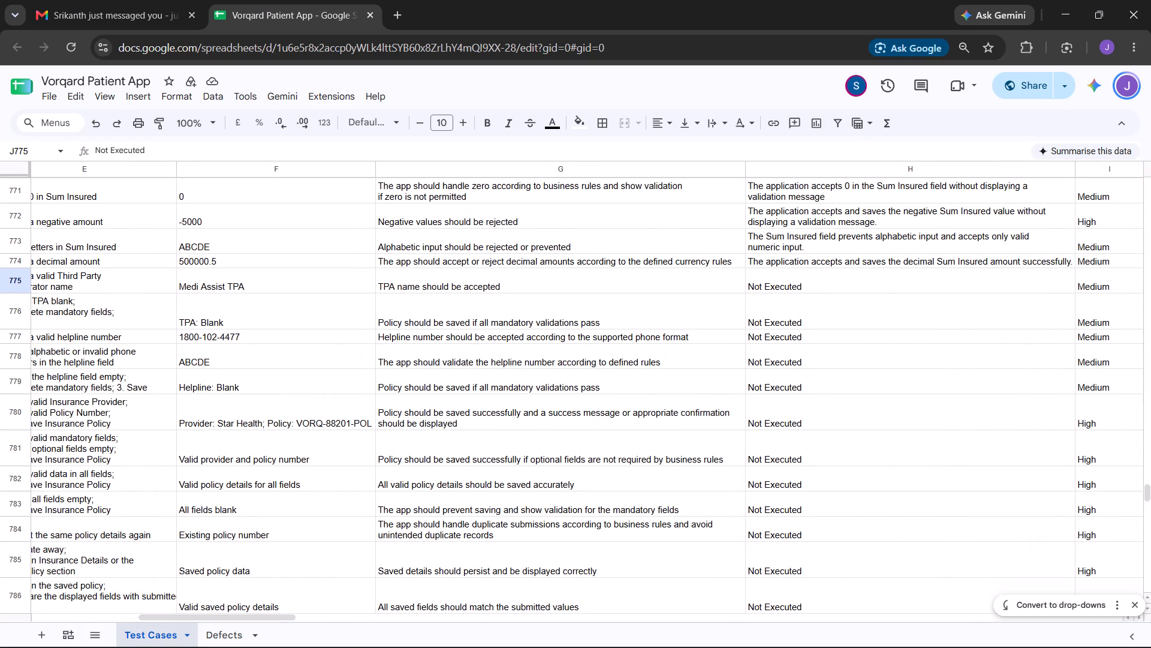
scroll(810, 271, "down", 1)
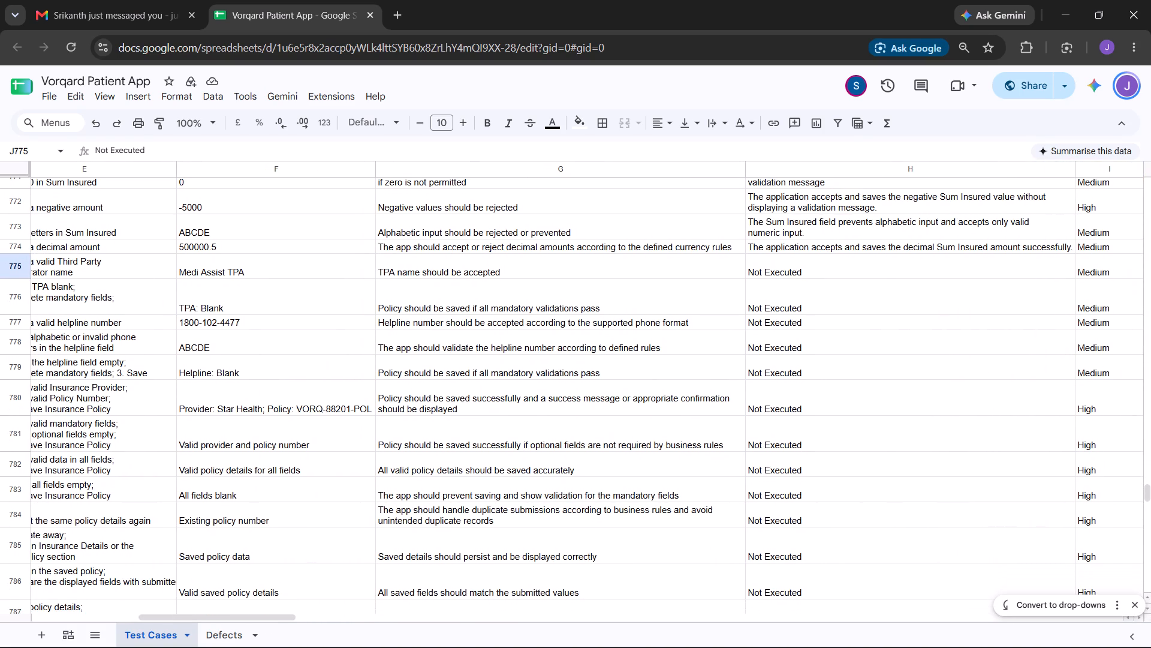